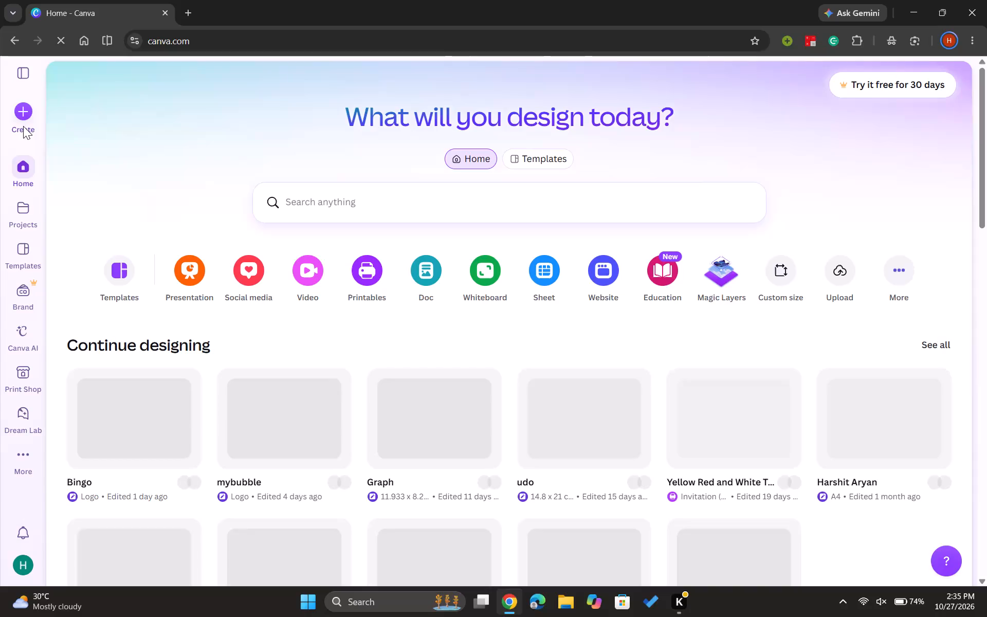
Open the Create a design dialog to start a new design.
click(24, 112)
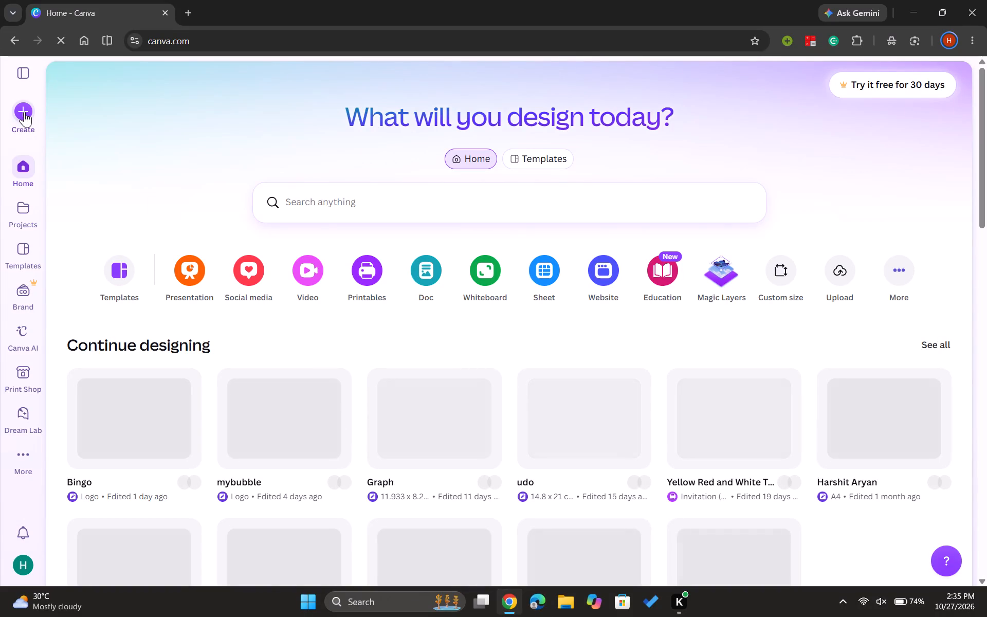
click(24, 112)
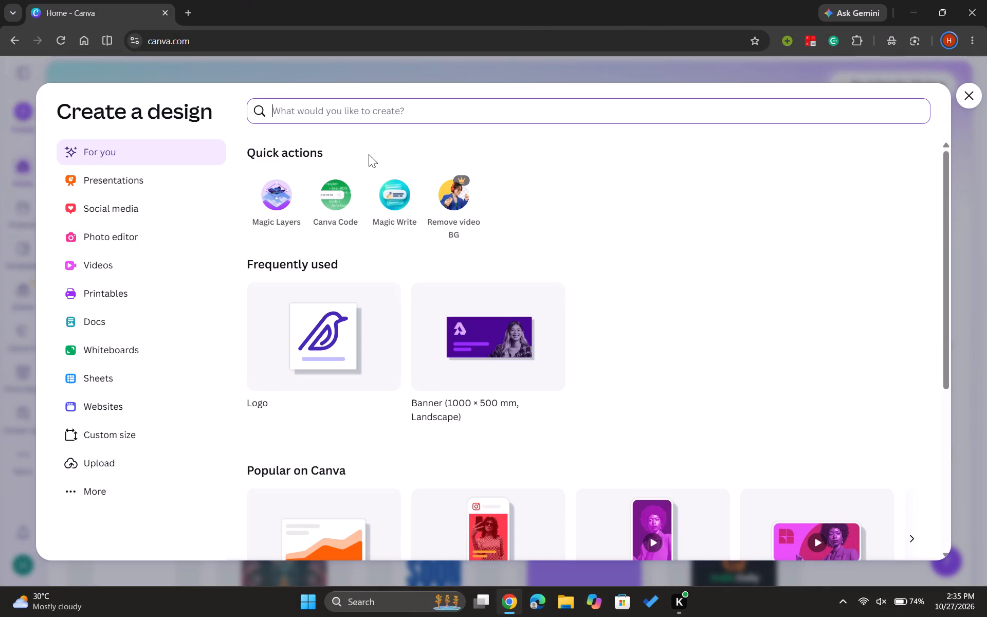
Browse the suggested design types, including the further formats under Popular on Canva.
scroll(463, 371, down, 1)
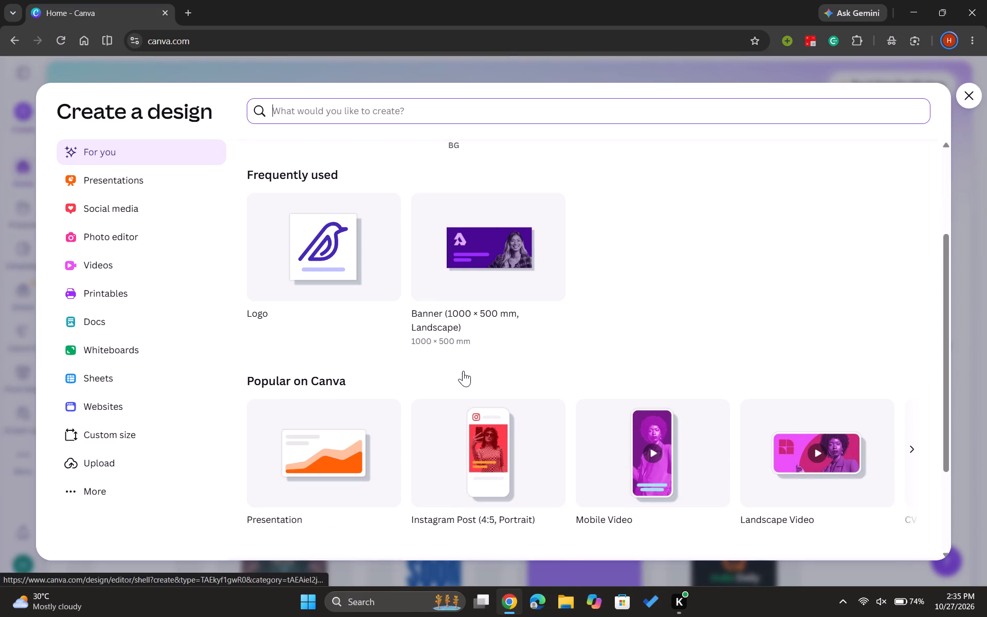
scroll(463, 371, down, 1)
scroll(530, 347, down, 3)
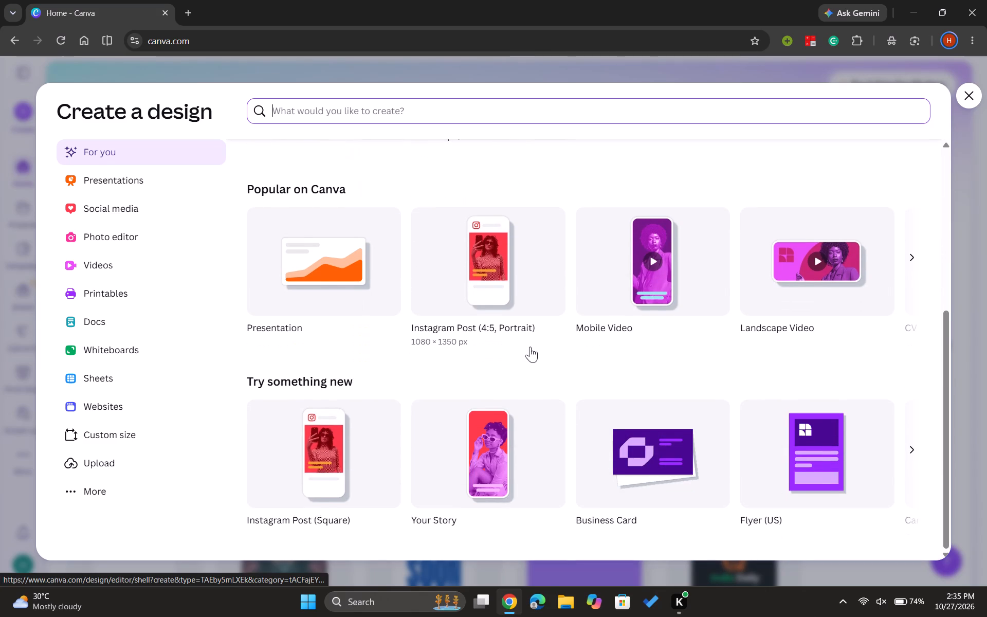
scroll(504, 471, down, 1)
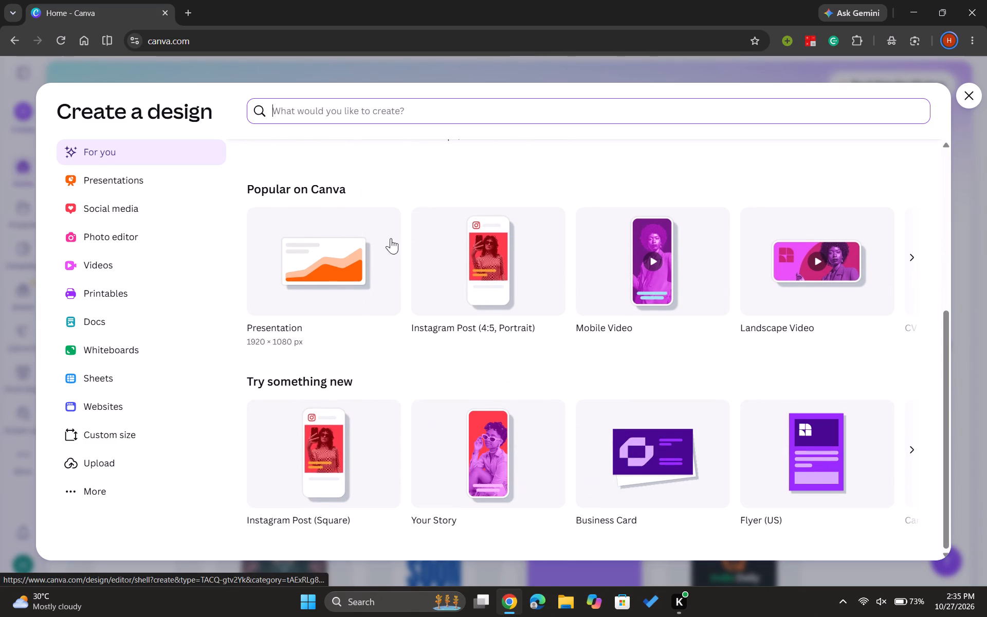
click(914, 258)
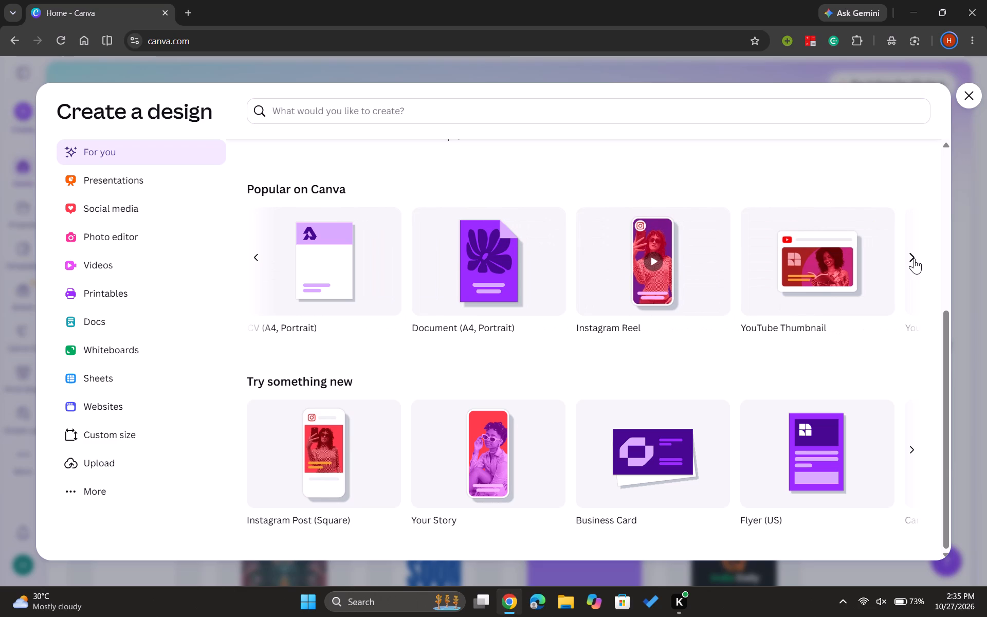
click(914, 258)
click(914, 258)
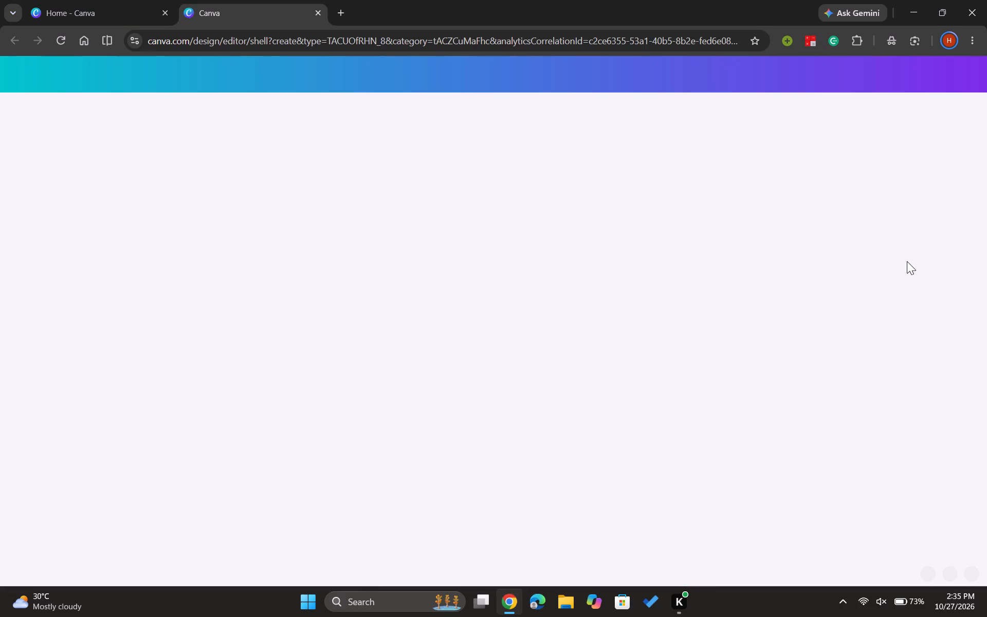
scroll(142, 397, right, 12)
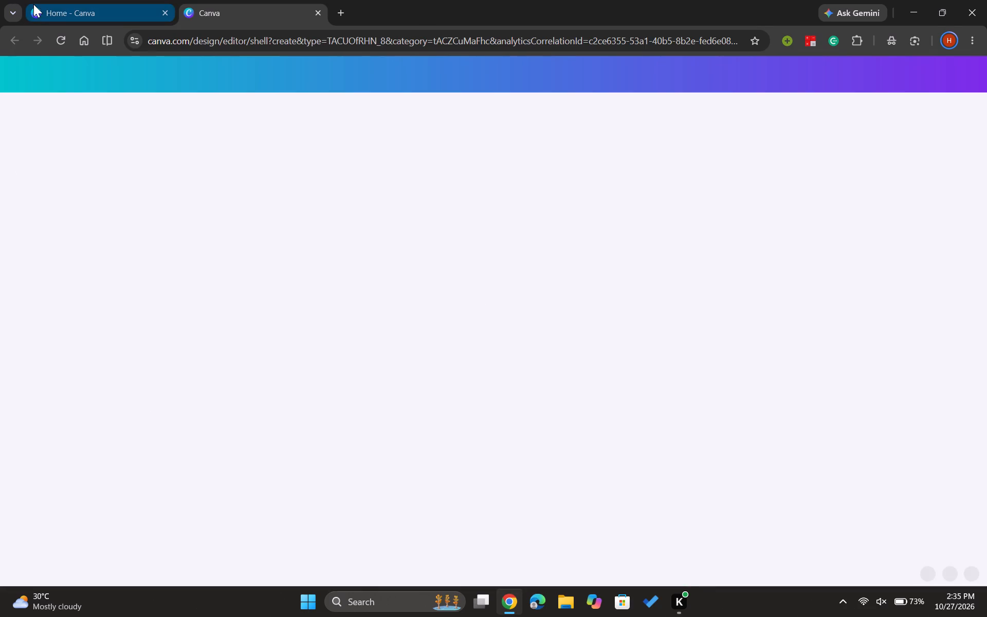
click(33, 4)
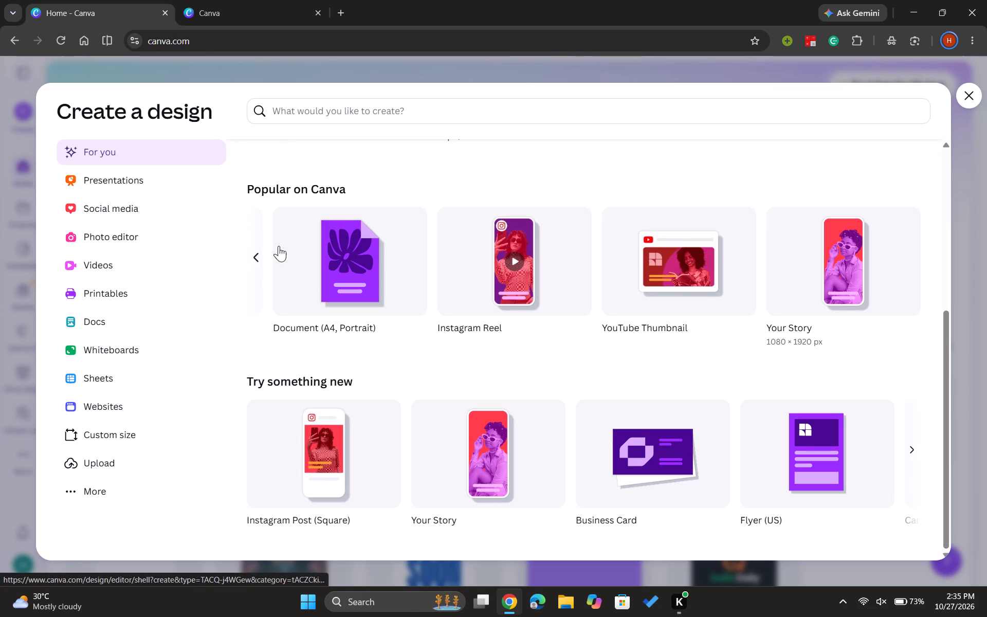
Create a blank Banner (1000 × 500 mm, Landscape) design from the frequently used types.
scroll(291, 243, up, 4)
click(376, 386)
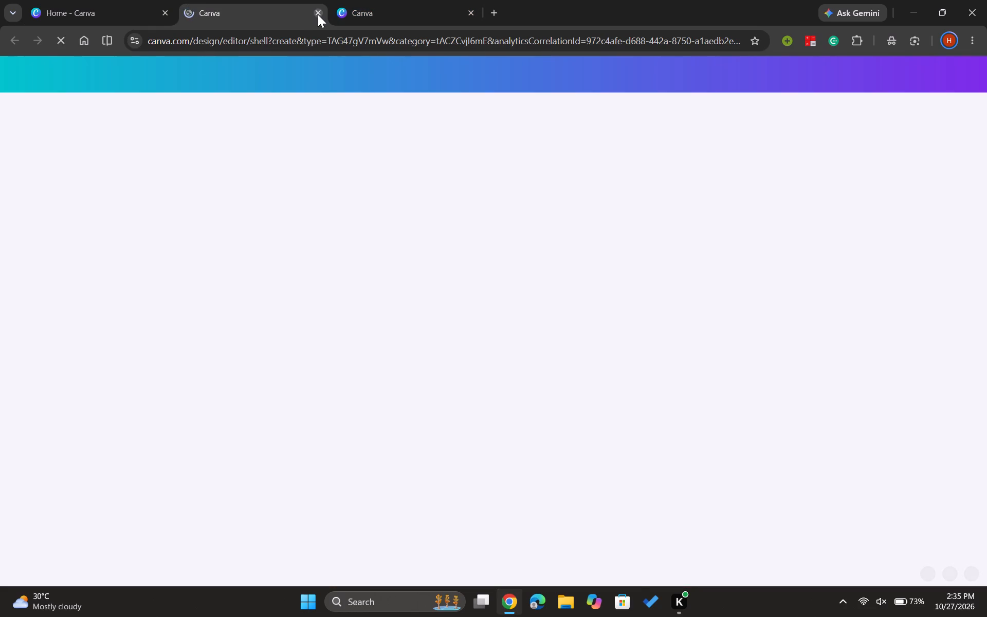
click(318, 14)
click(437, 332)
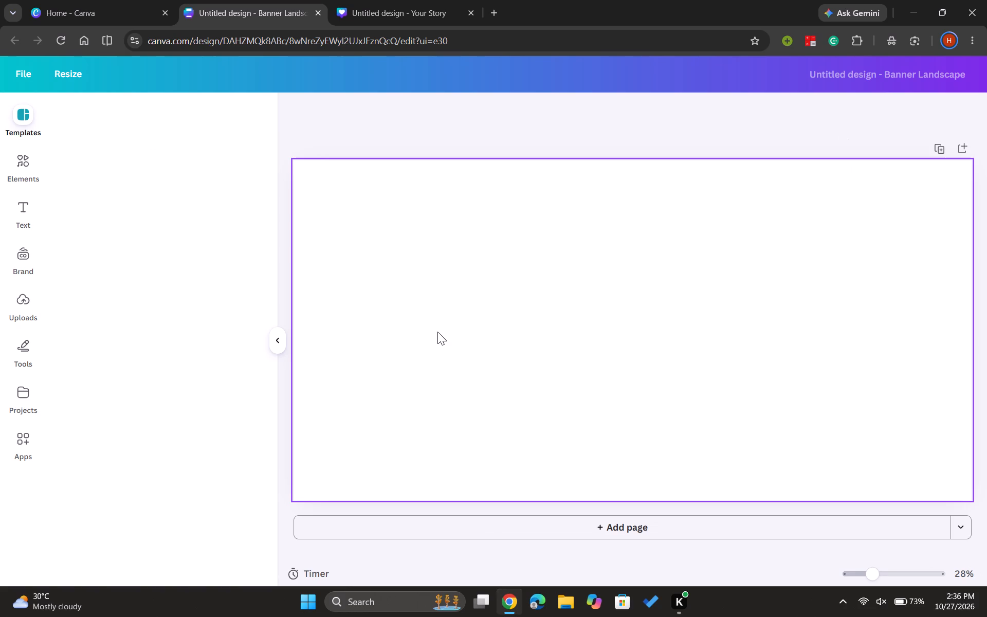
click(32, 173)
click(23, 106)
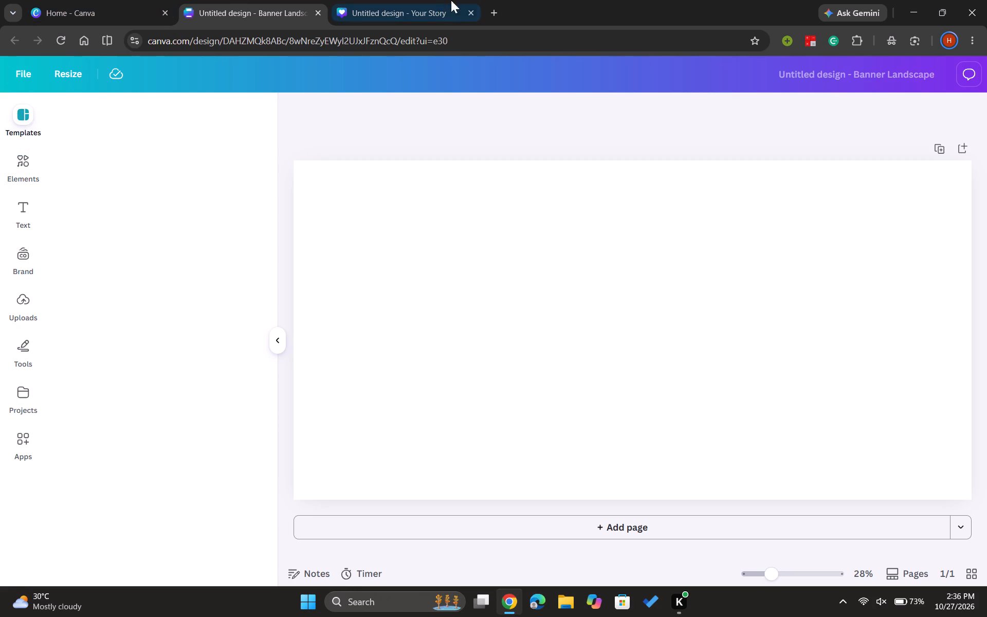
Look up the CodeTantra site in a new browser tab by entering "codeta" as the address.
click(488, 17)
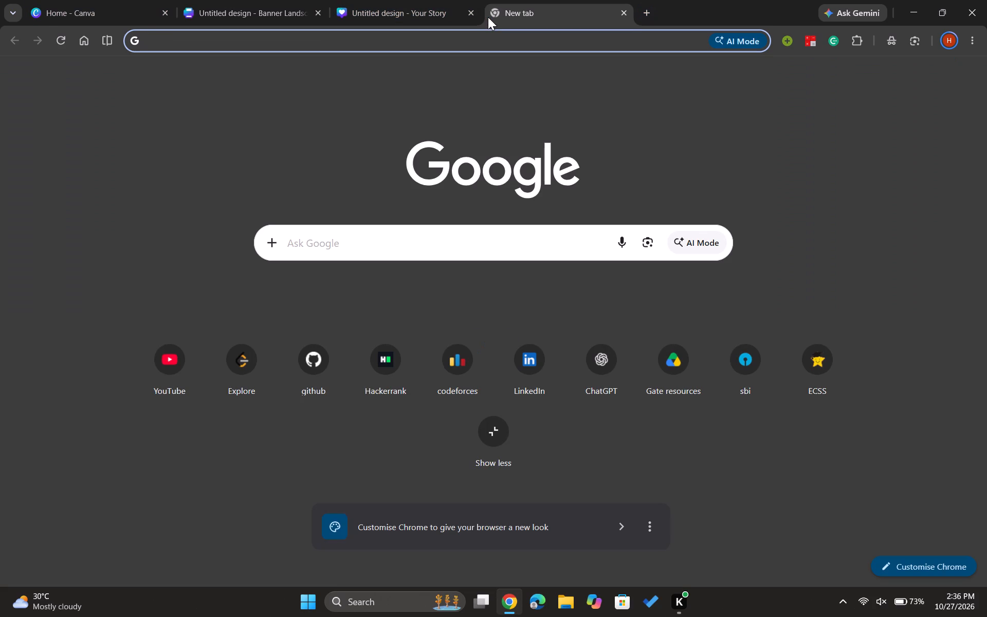
text(codeta)
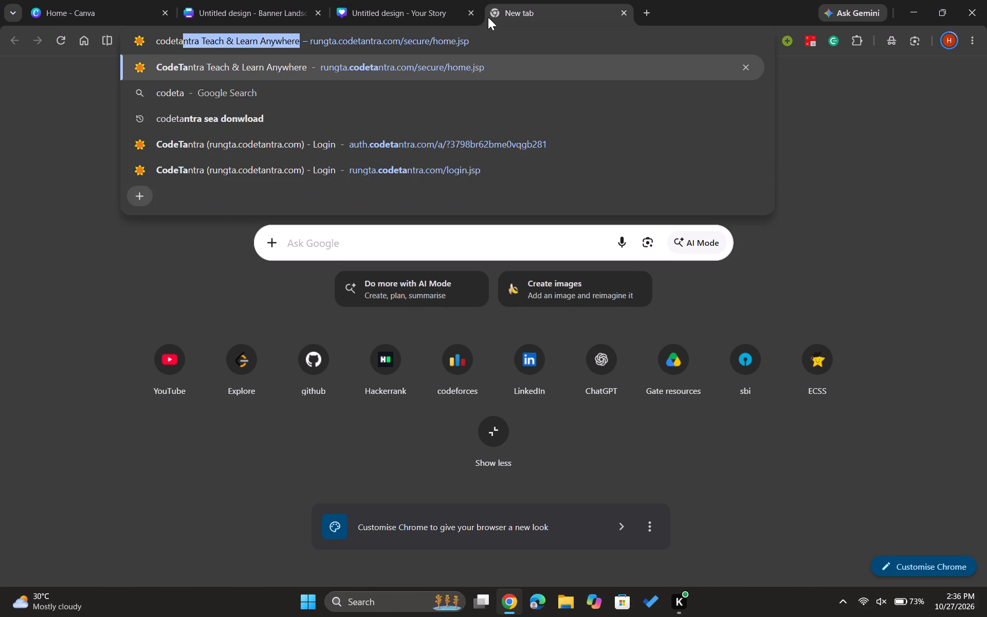
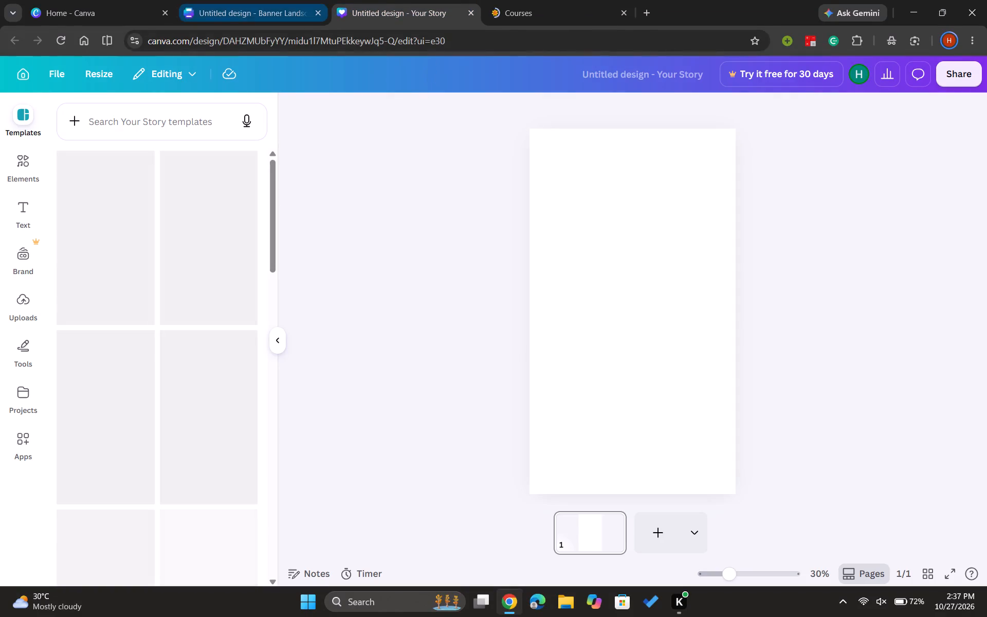
Close the Your Story design and Canva home tabs, keeping the Banner Landscape design open.
click(253, 0)
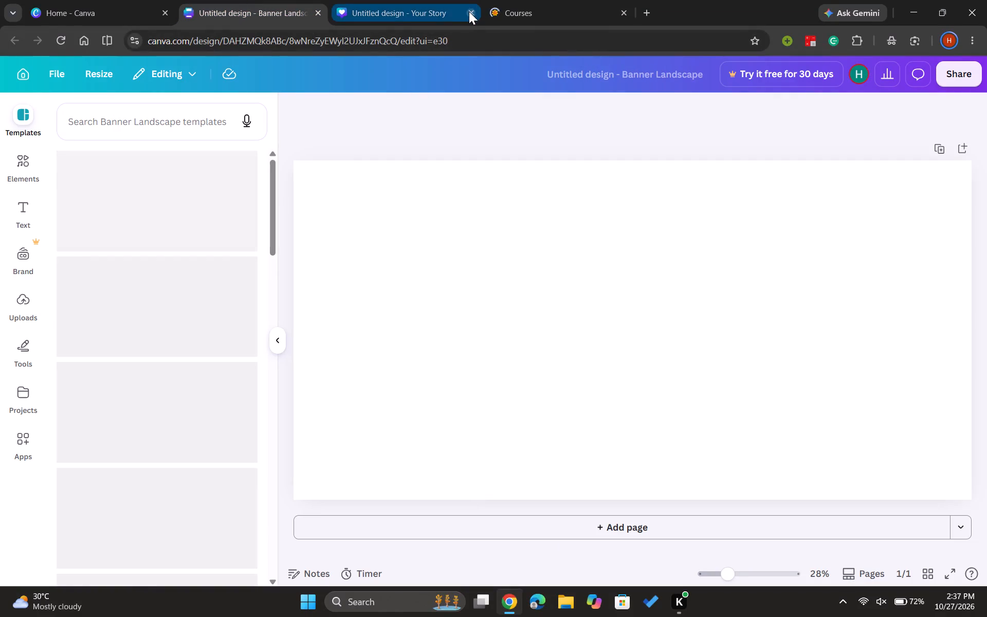
click(469, 13)
click(119, 3)
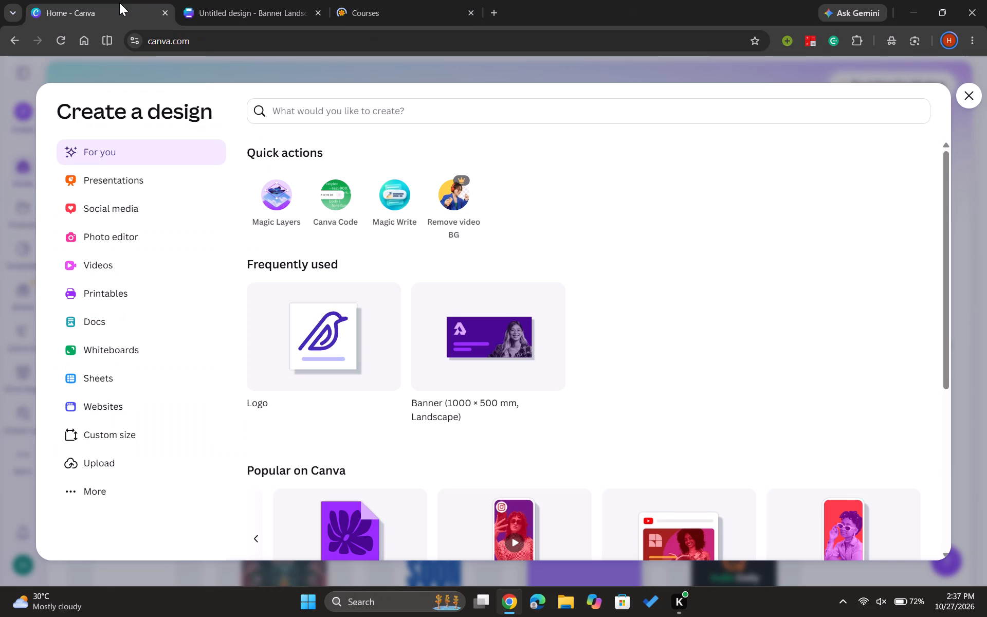
click(162, 13)
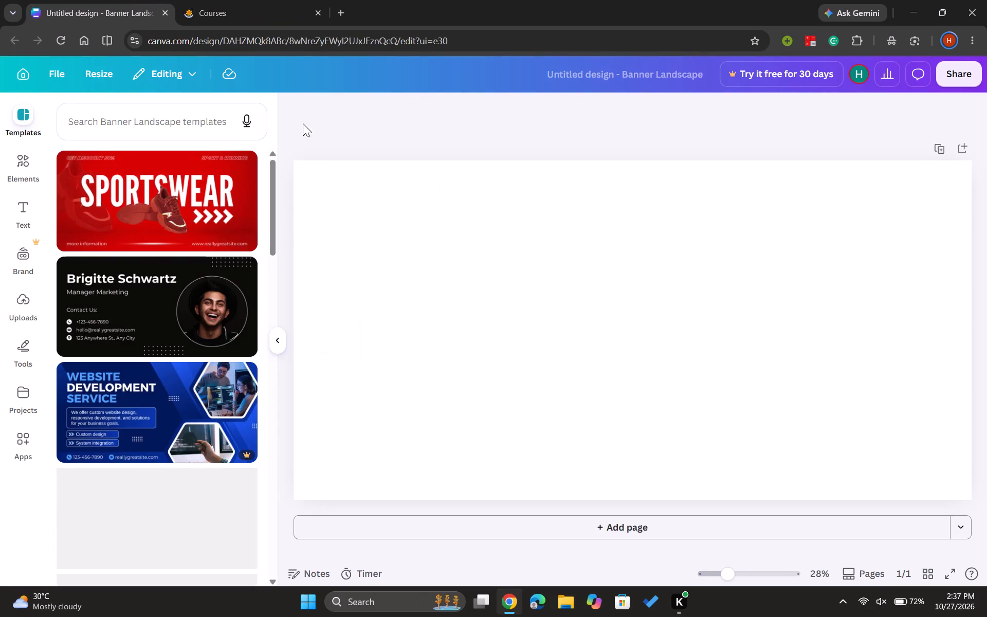
Search the Banner Landscape templates for "black background".
scroll(253, 334, down, 3)
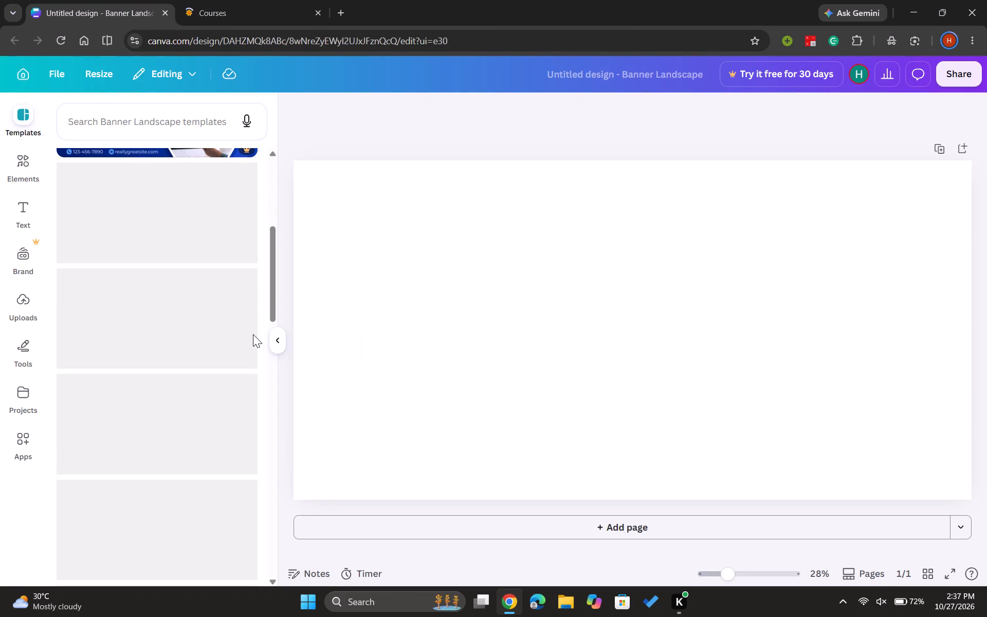
scroll(253, 334, up, 4)
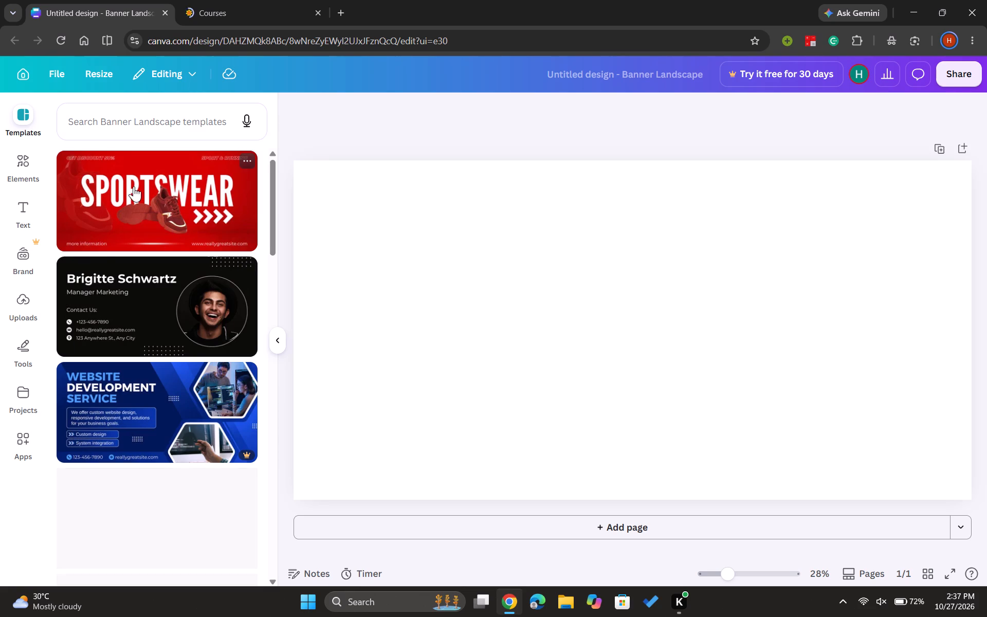
scroll(136, 246, down, 2)
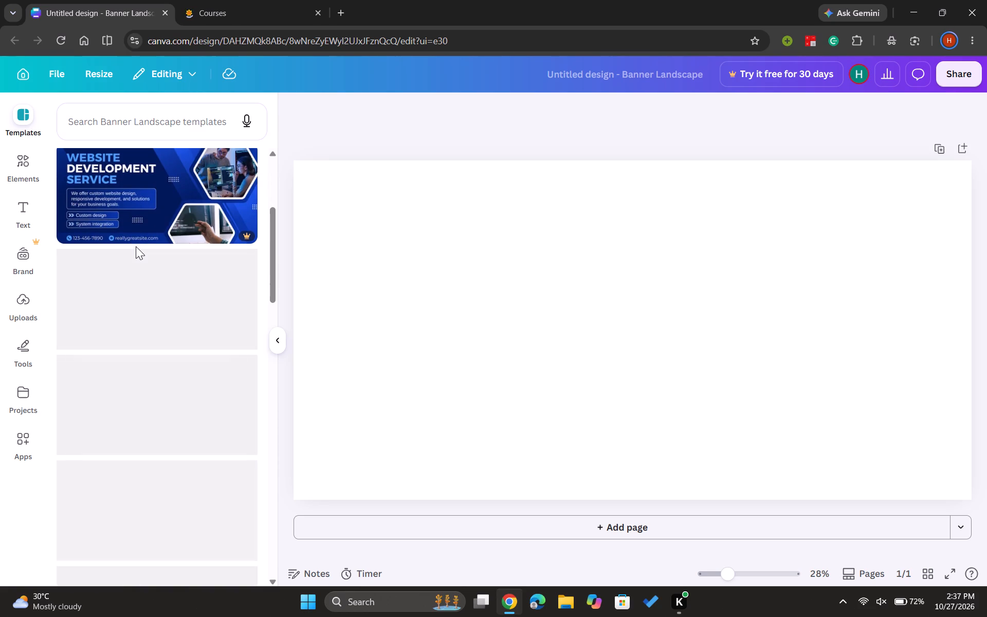
scroll(136, 246, up, 12)
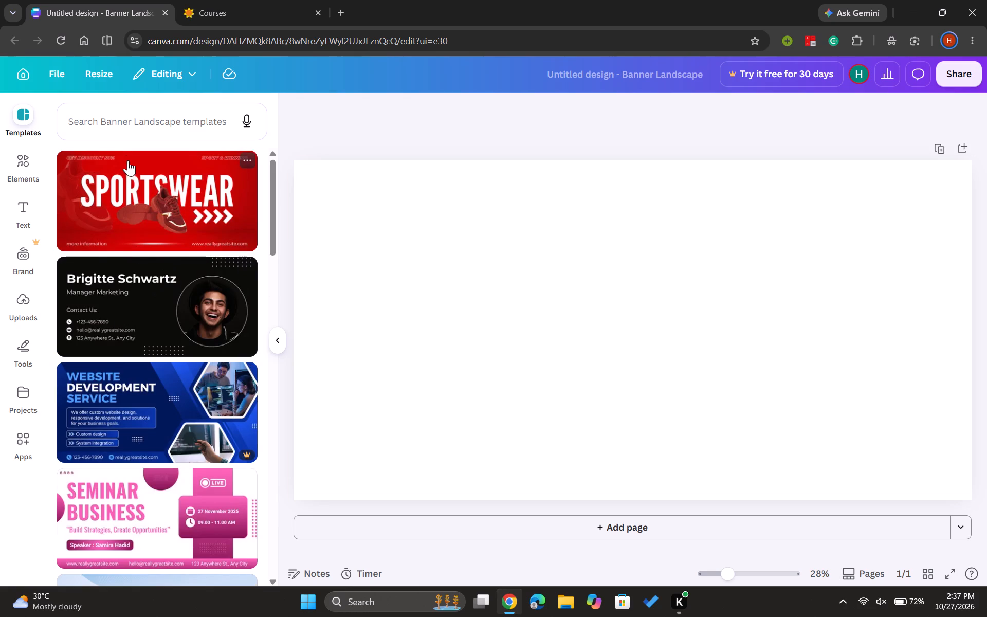
click(135, 123)
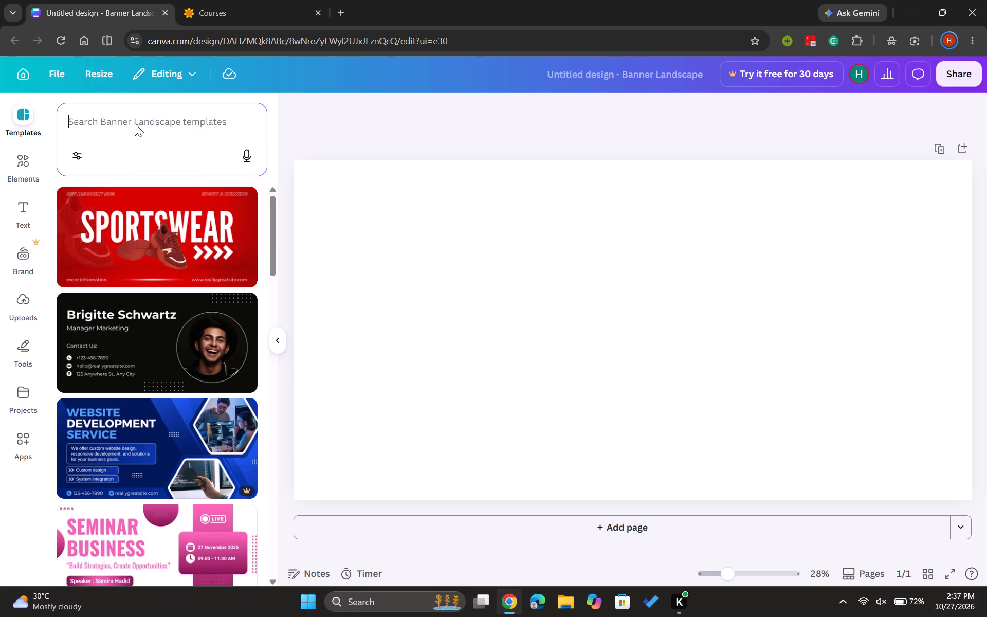
click(164, 219)
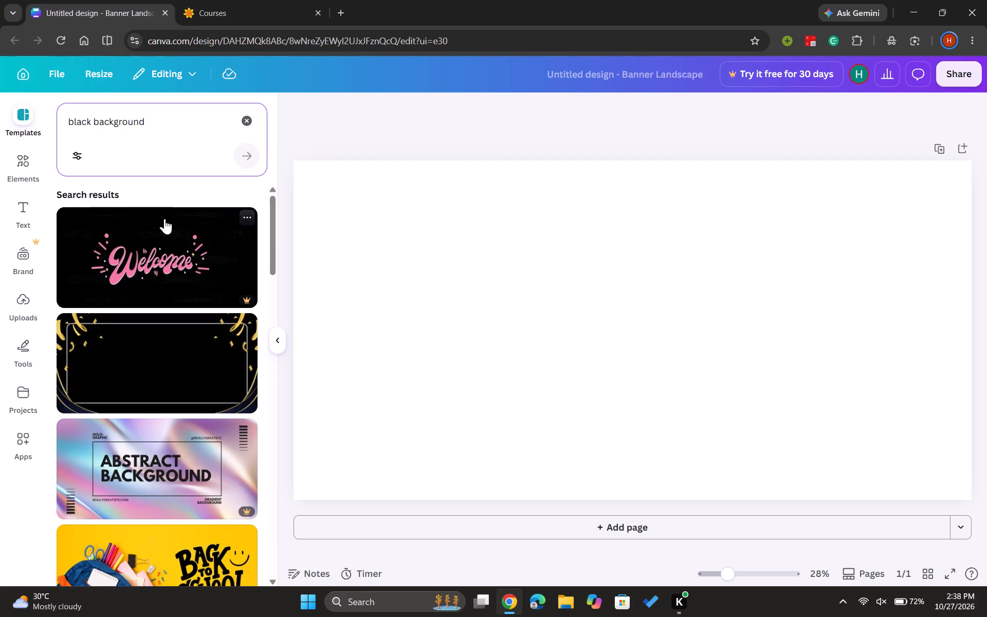
Choose the dark "Relax with a cup of coffee" template from the search results.
scroll(188, 479, down, 2)
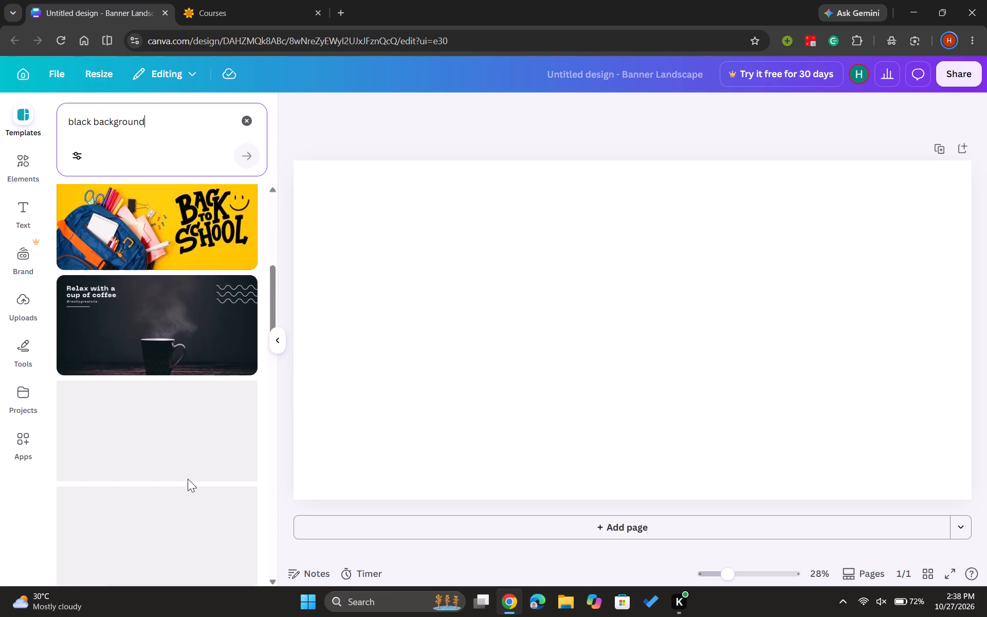
scroll(188, 479, down, 3)
click(139, 303)
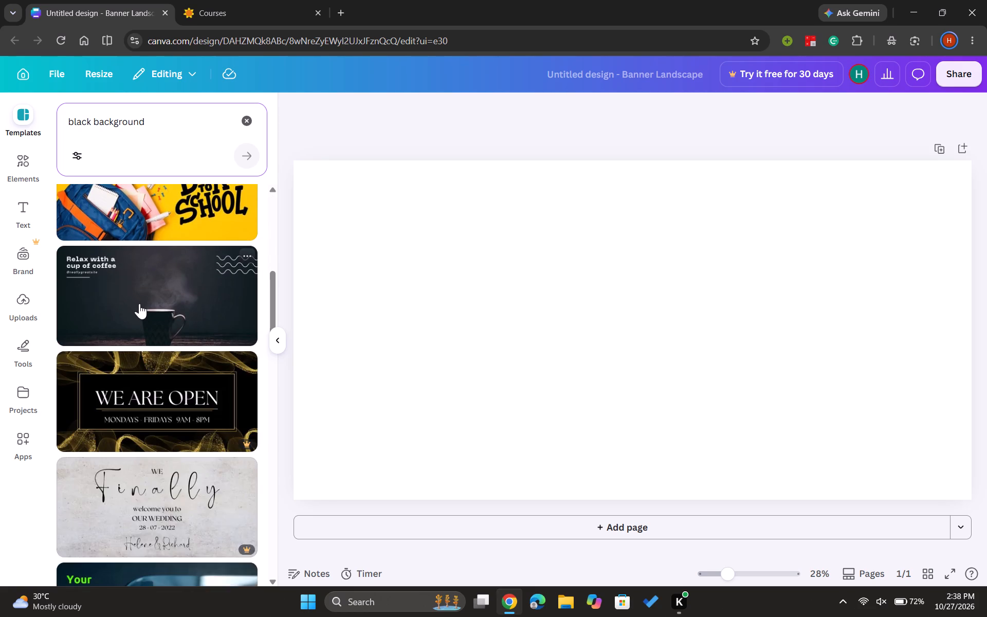
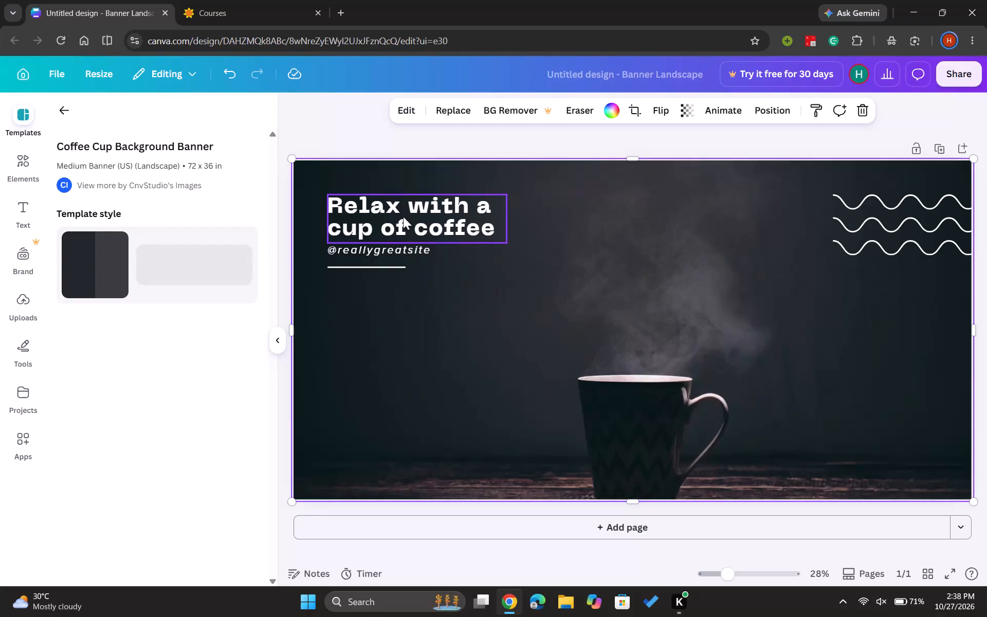
Replace the banner heading "Relax with a cup of coffee" with "My Bubble Labs".
double_click(403, 216)
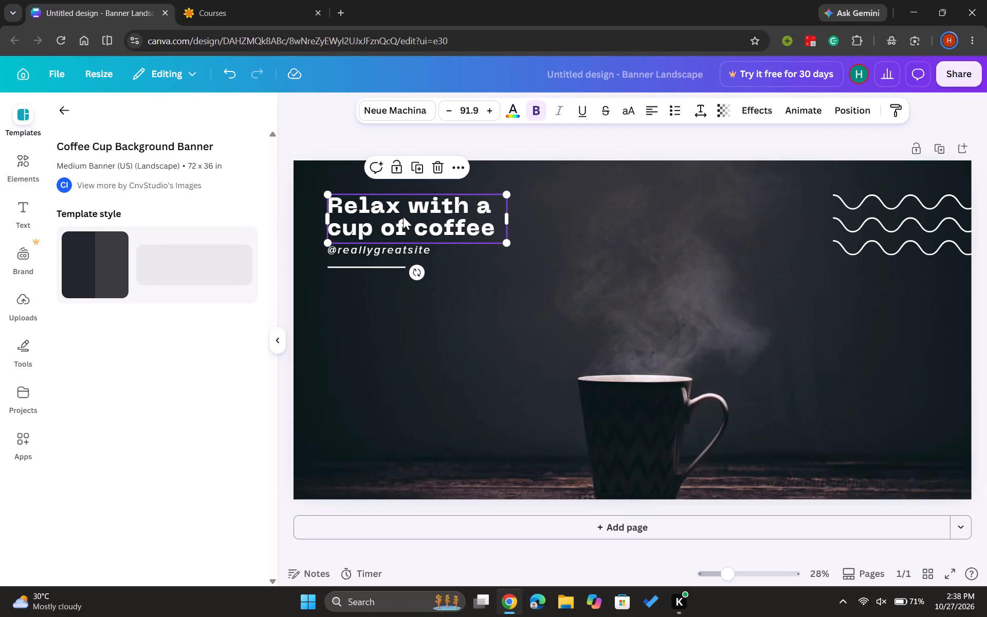
key(BackSpace)
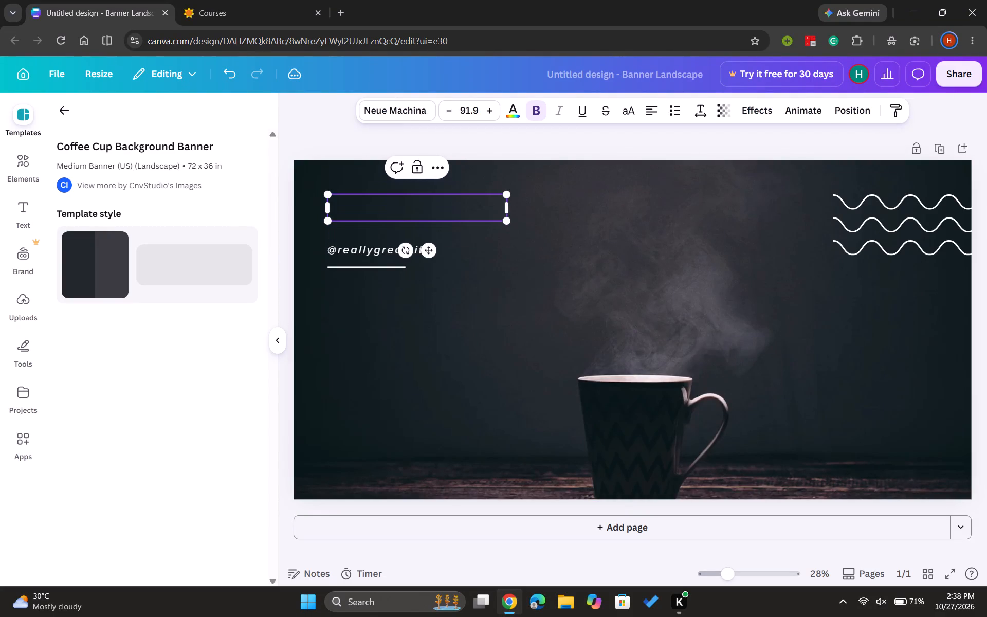
click(403, 216)
text(My)
key(space)
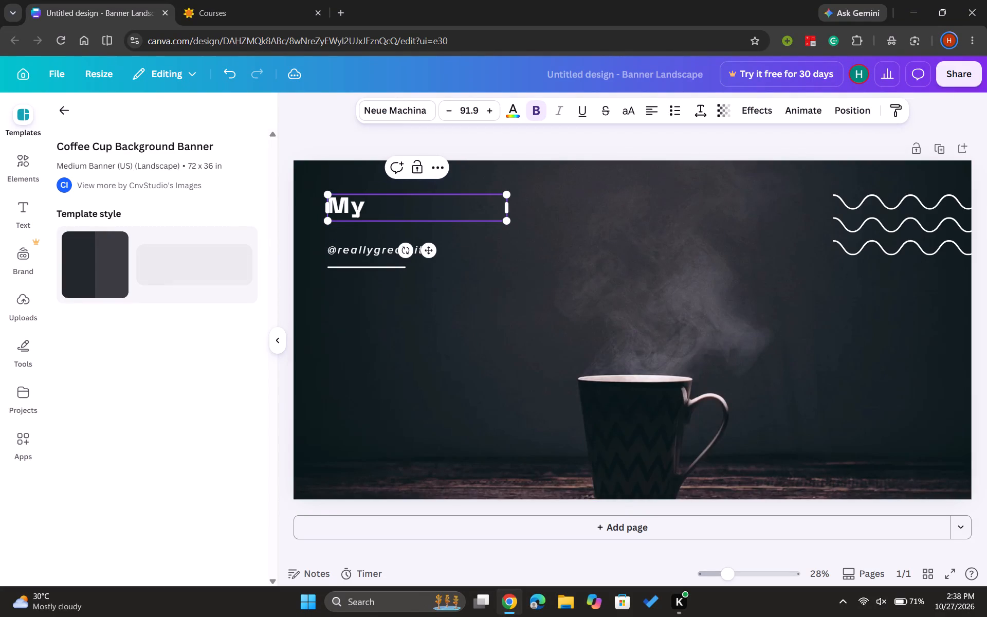
text(Bubble Labs)
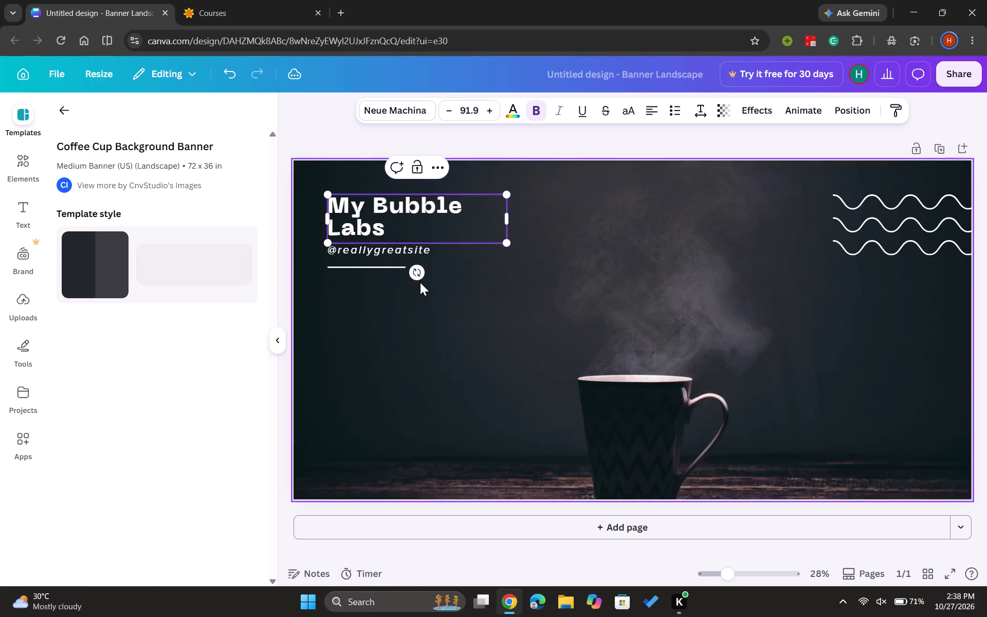
click(496, 323)
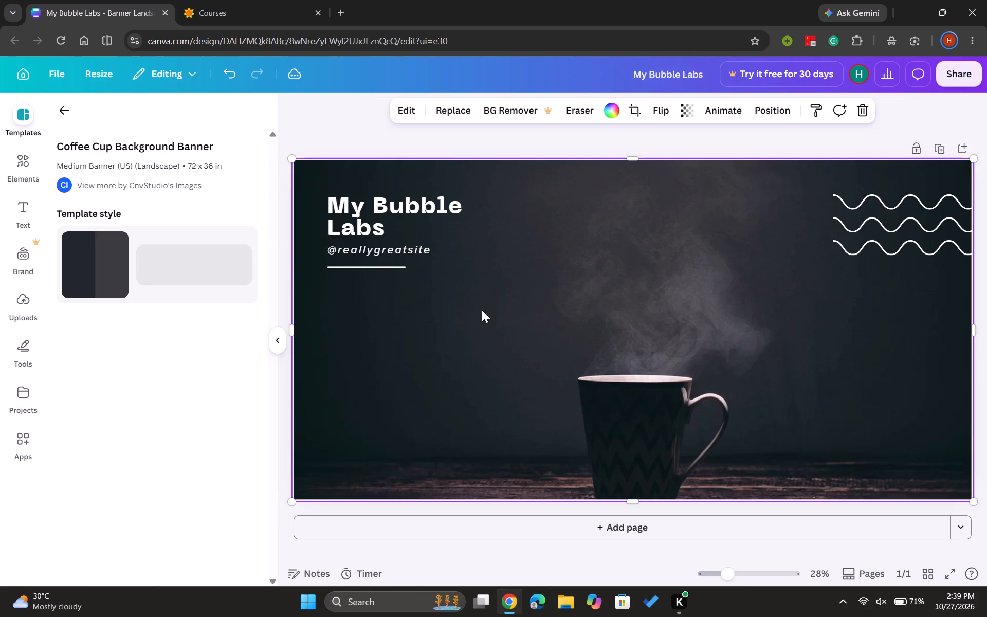
Clear "reallygreatsite" from the handle line under the heading, keeping only the @ sign.
click(394, 246)
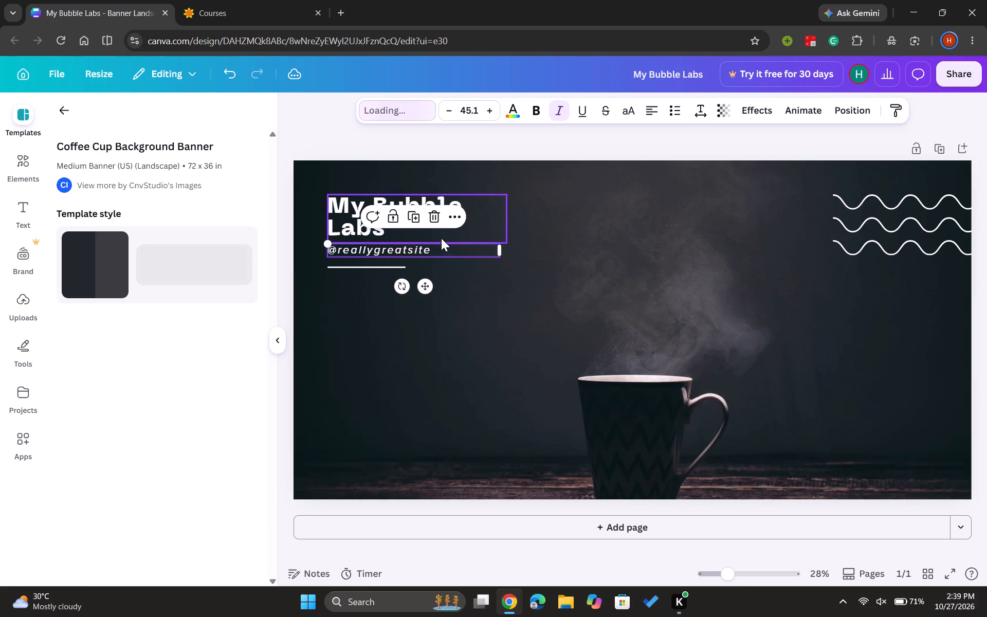
double_click(443, 250)
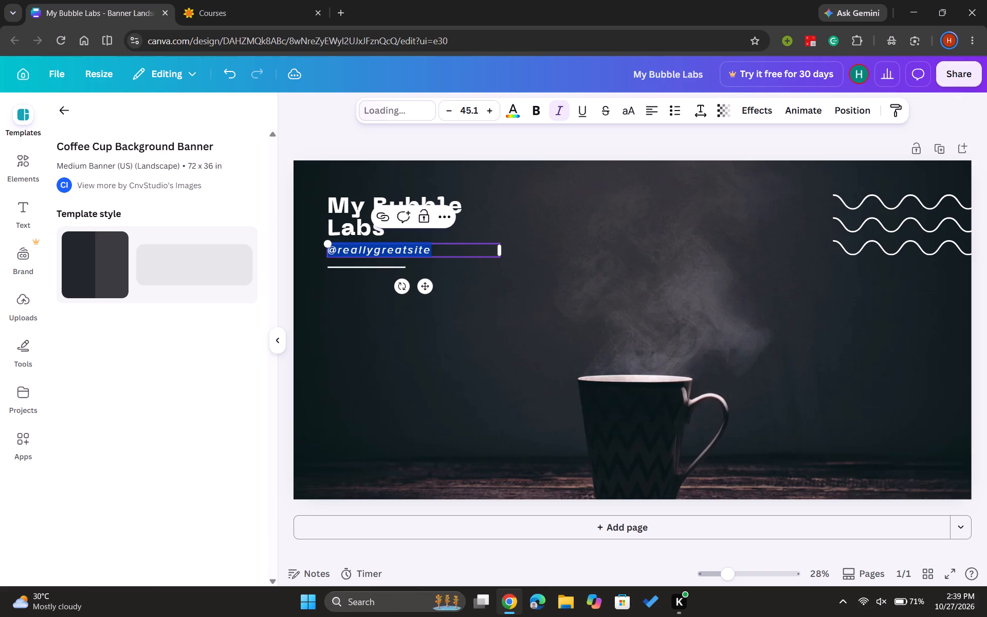
click(443, 250)
key(ctrl+BackSpace)
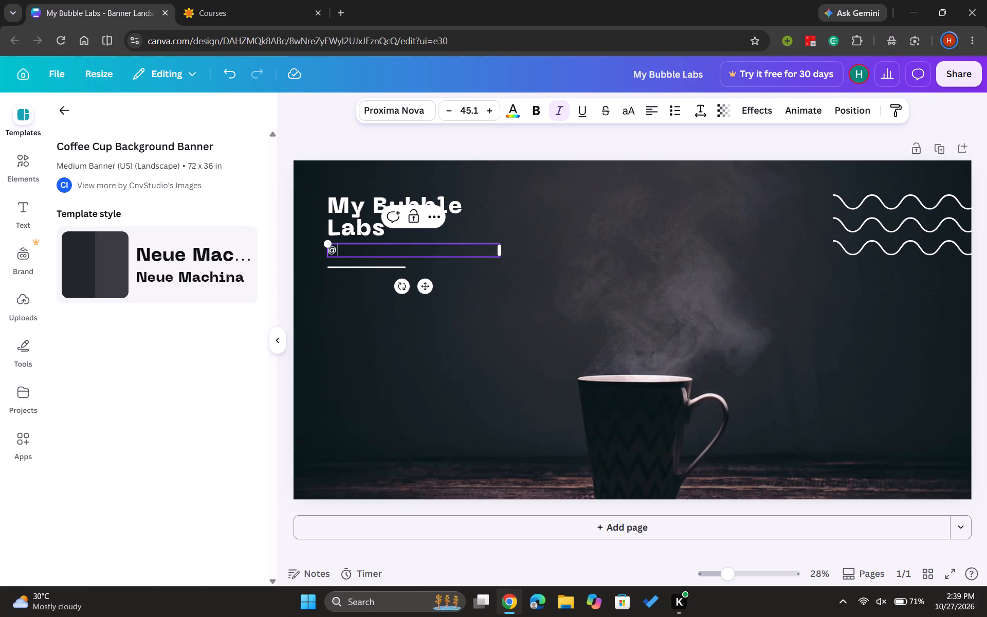
Finish editing the handle line by selecting the coffee cup background photo instead.
click(664, 413)
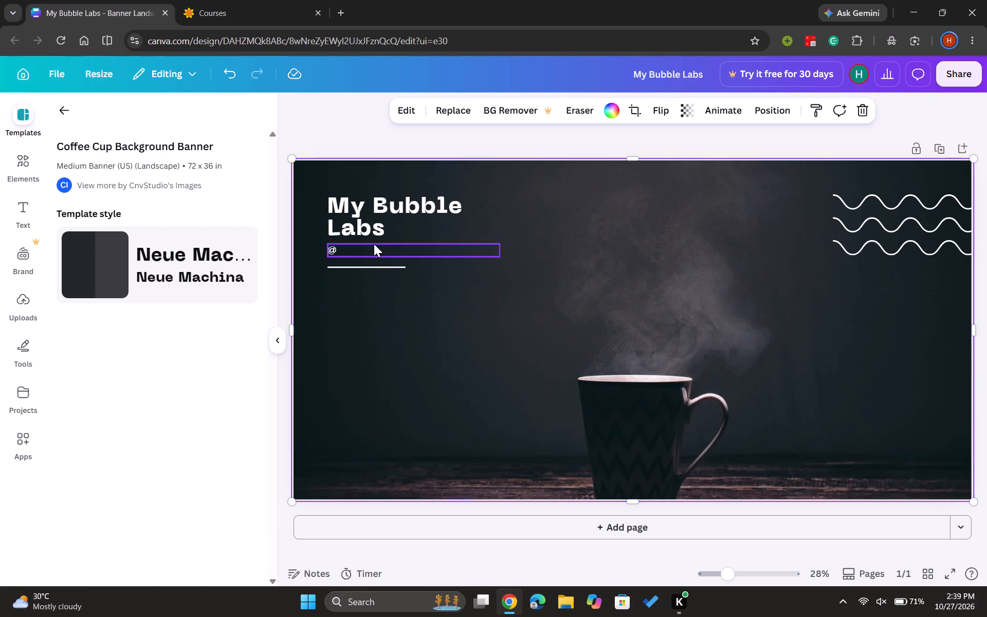
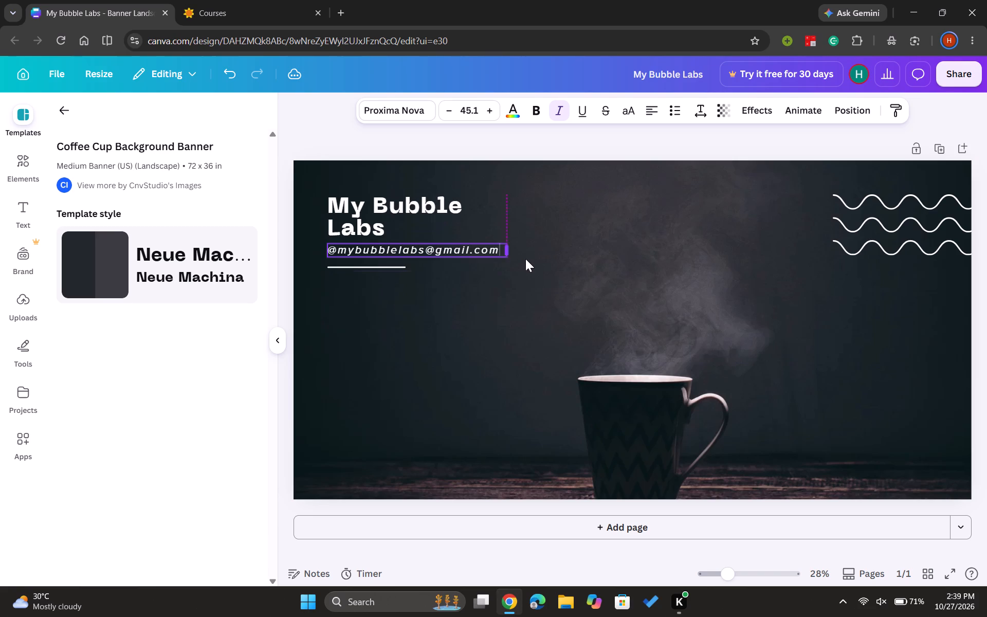
Widen the text box of the @ email line under the heading so the line has extra room on one row.
drag(525, 259, 527, 258)
click(500, 328)
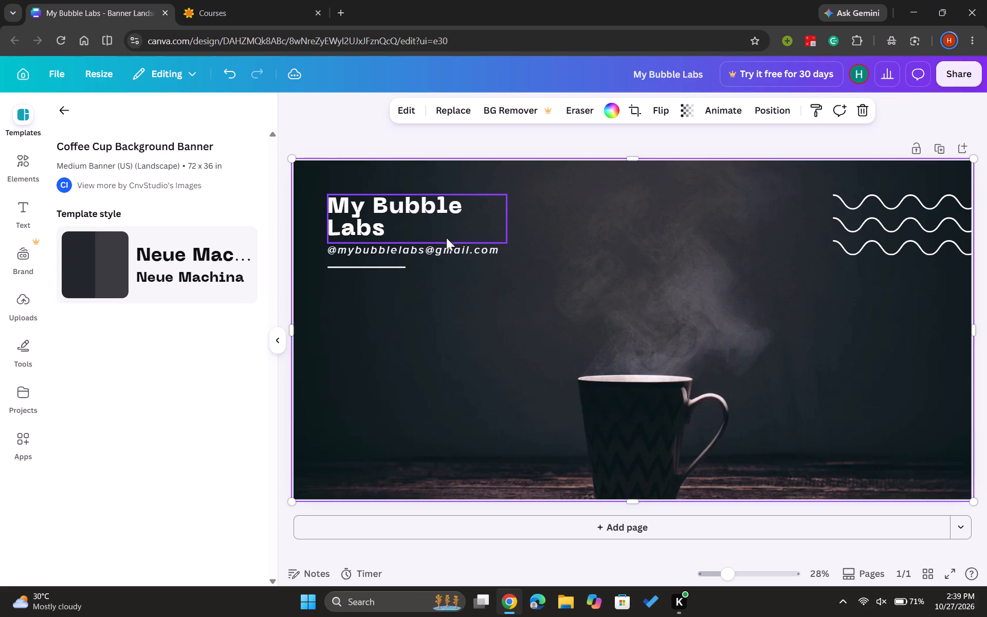
Move the @ email line down slightly, to sit between the "My Bubble Labs" heading and the short white line.
drag(445, 247, 441, 255)
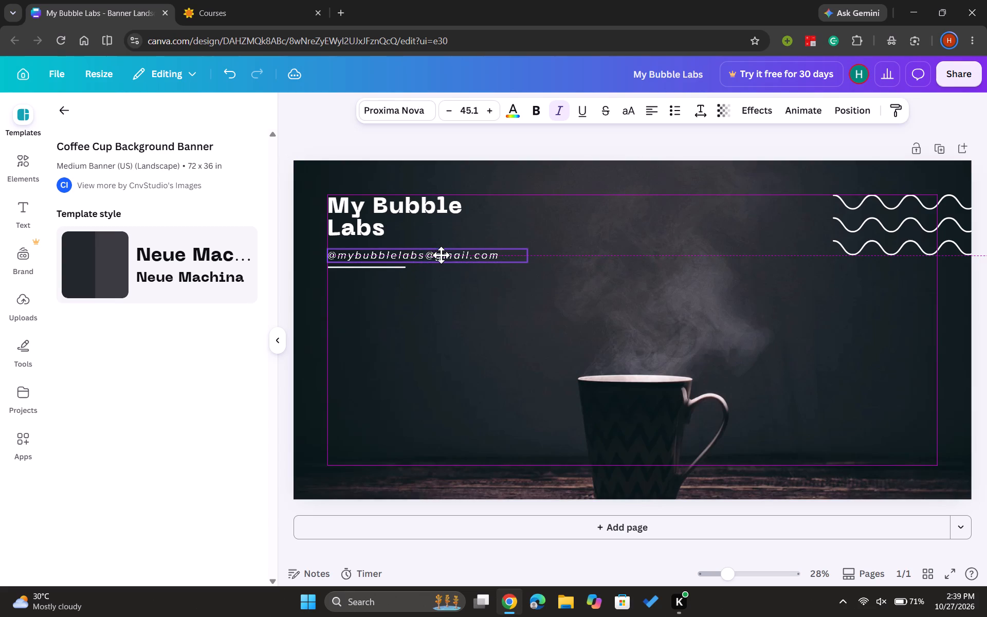
drag(441, 255, 441, 254)
click(442, 252)
click(491, 291)
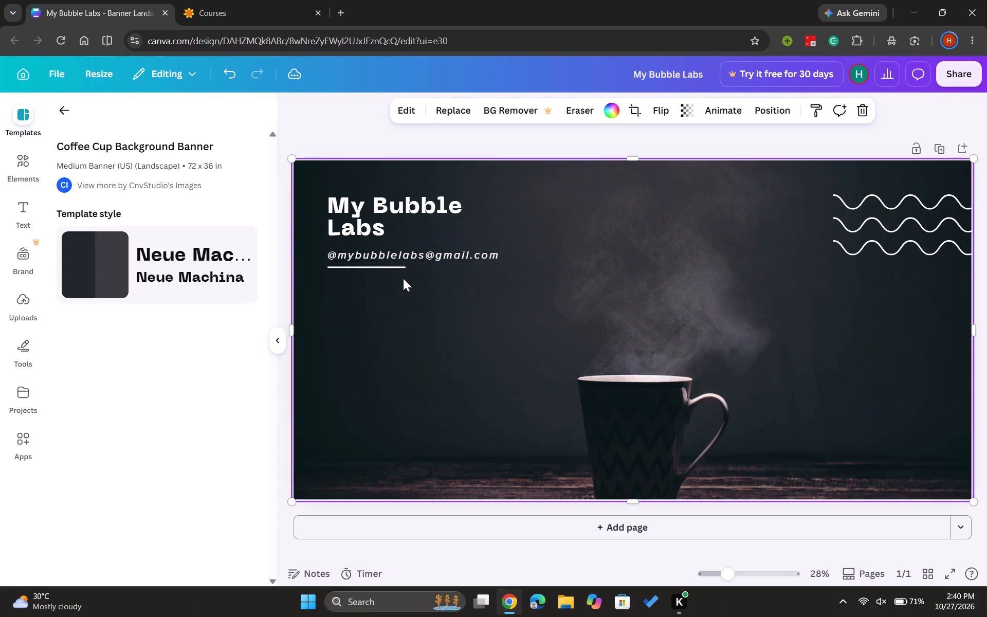
Lengthen the white underline beneath the email text to about 254, so it spans the full text width.
click(391, 268)
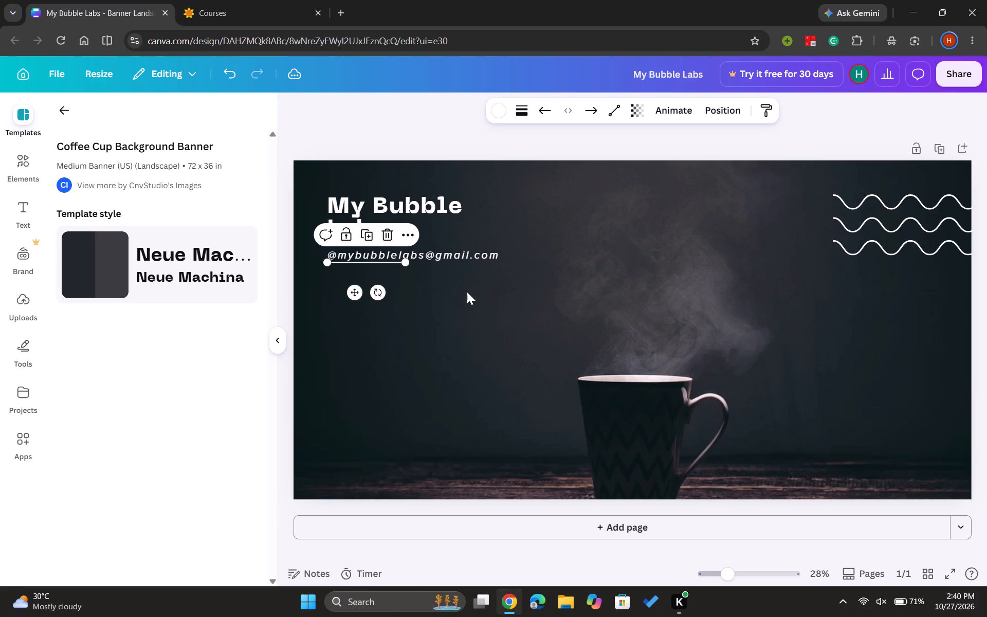
click(480, 300)
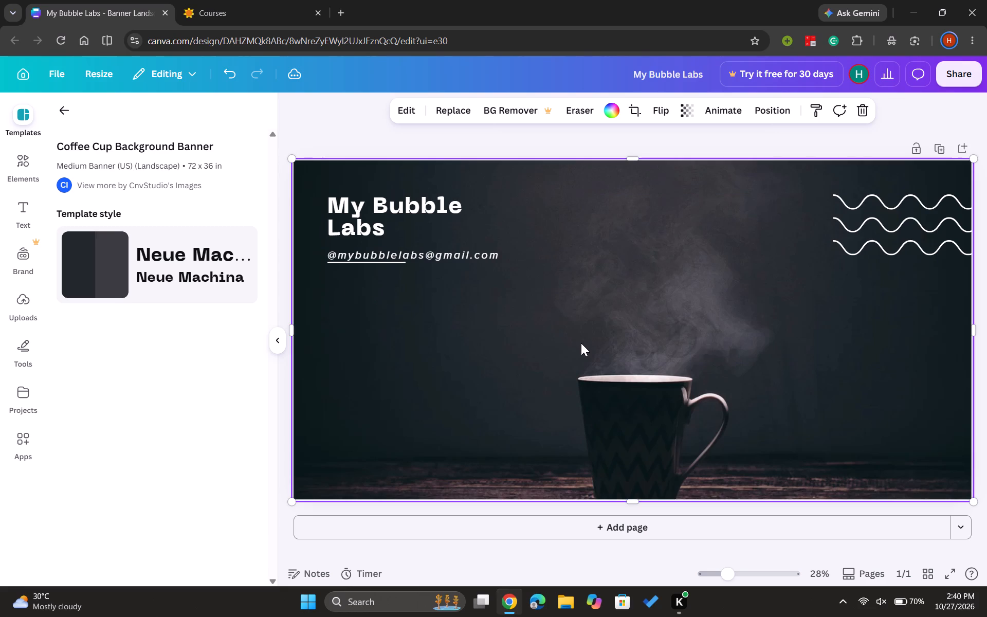
click(397, 263)
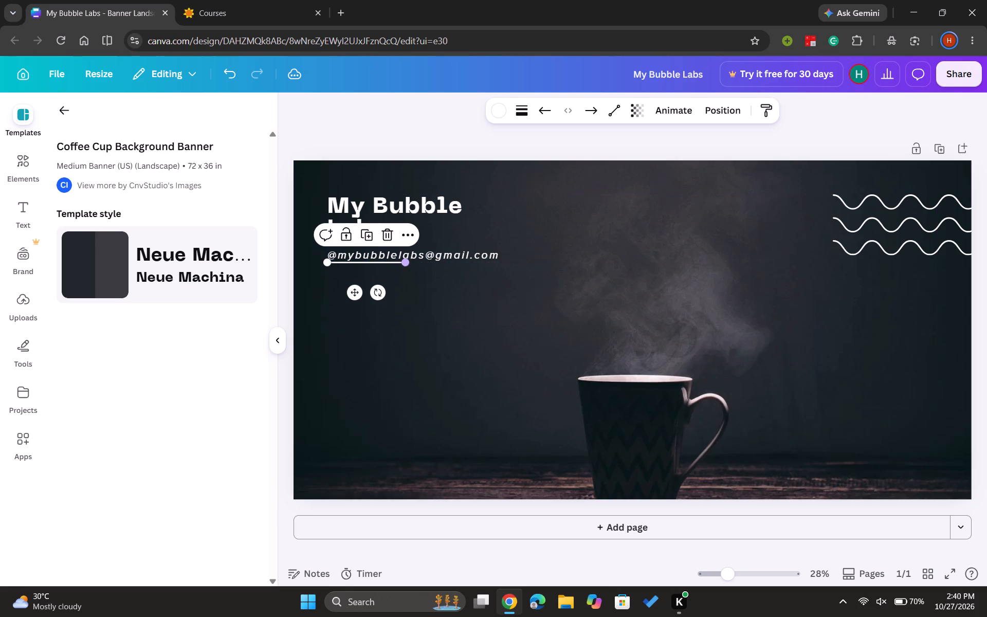
drag(410, 262, 504, 262)
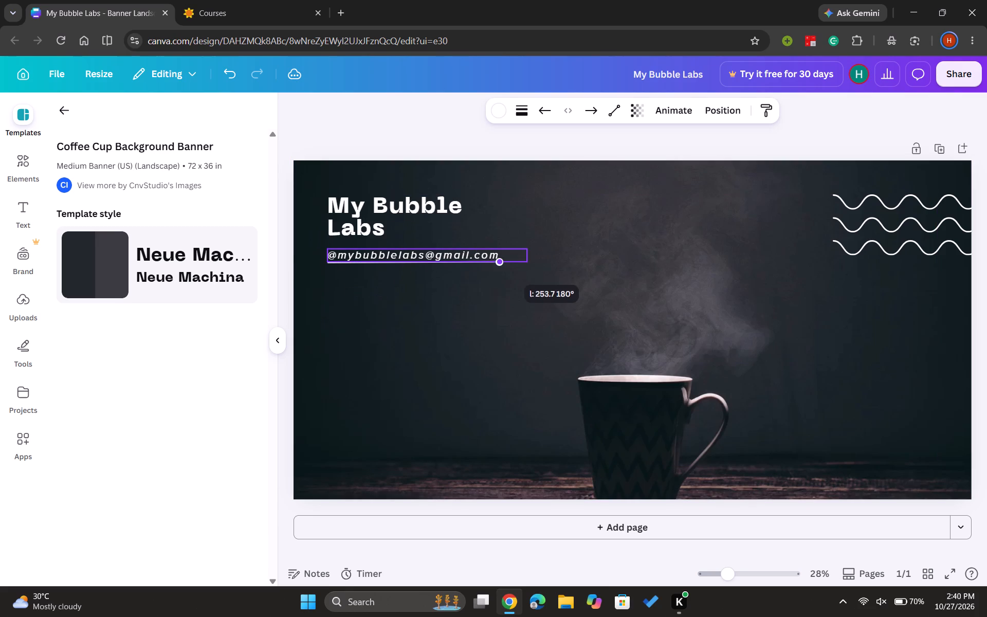
drag(504, 262, 504, 263)
click(539, 306)
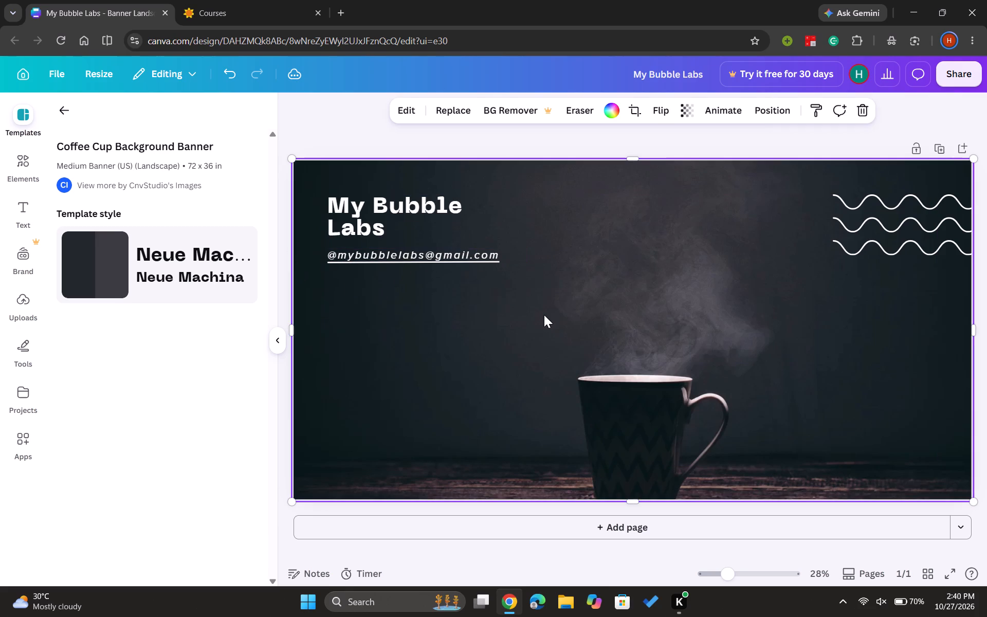
Move the email text to the banner's lower-right corner, beside the coffee cup.
drag(467, 256, 898, 450)
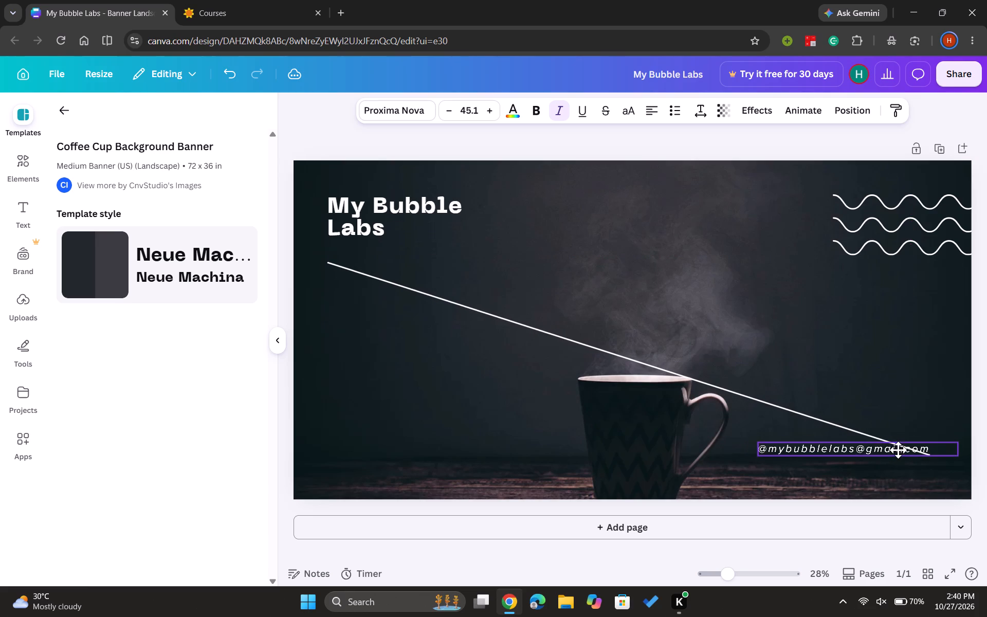
drag(898, 450, 895, 448)
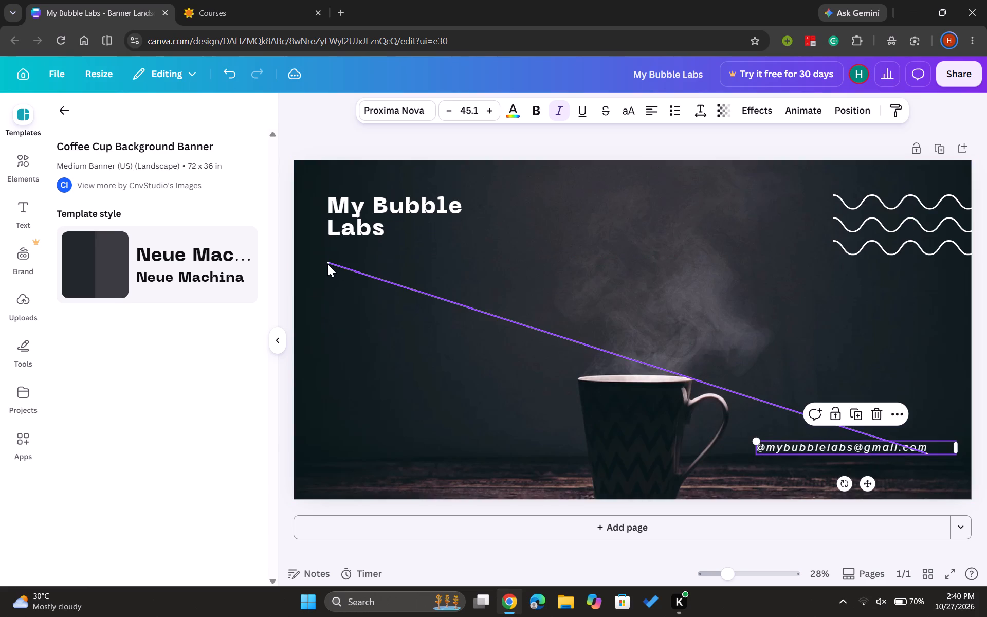
Bring the slanted line's far end down to the start of the email text, making it a horizontal underline.
drag(328, 261, 340, 269)
drag(329, 261, 464, 329)
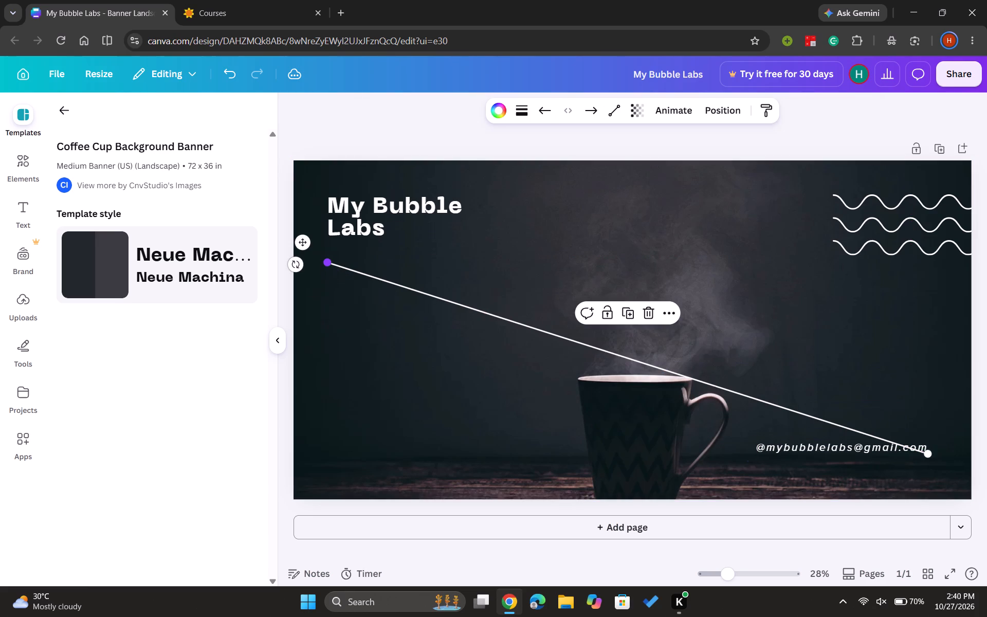
drag(464, 329, 765, 455)
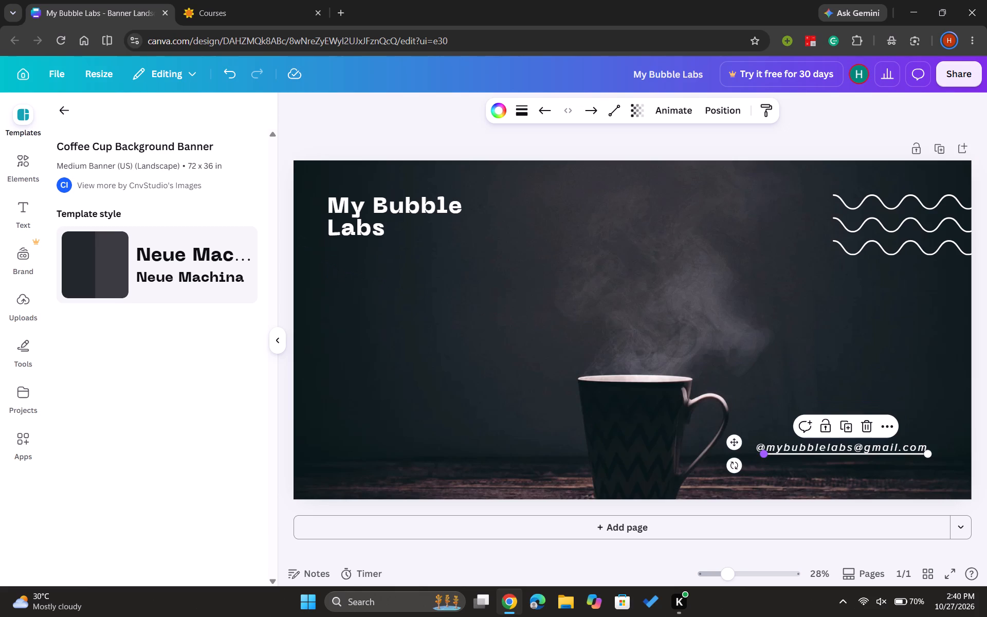
click(772, 324)
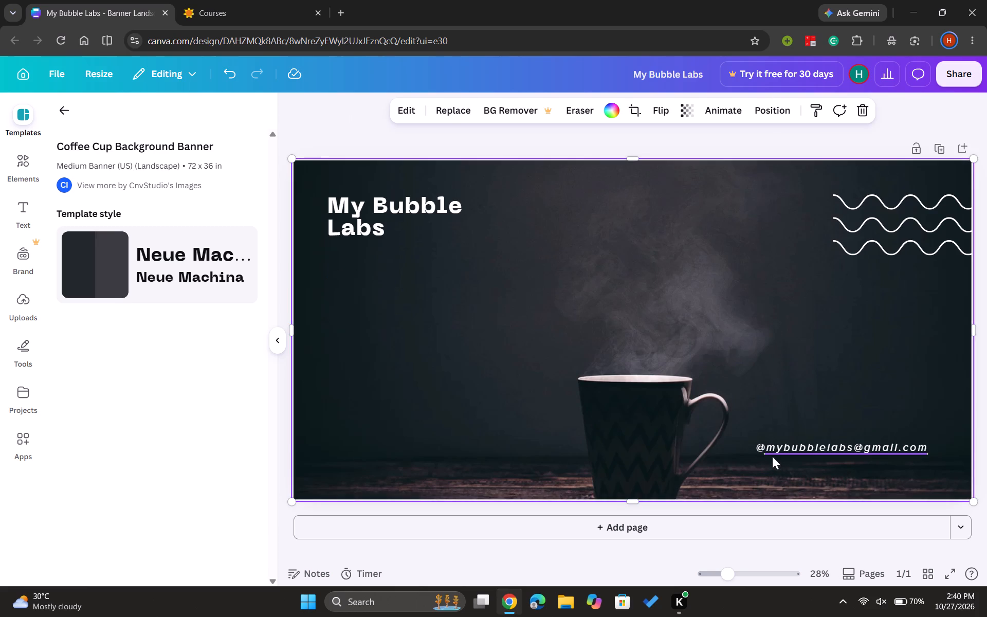
Extend the near end of the white underline so it starts directly beneath the @ sign of the email text.
click(772, 456)
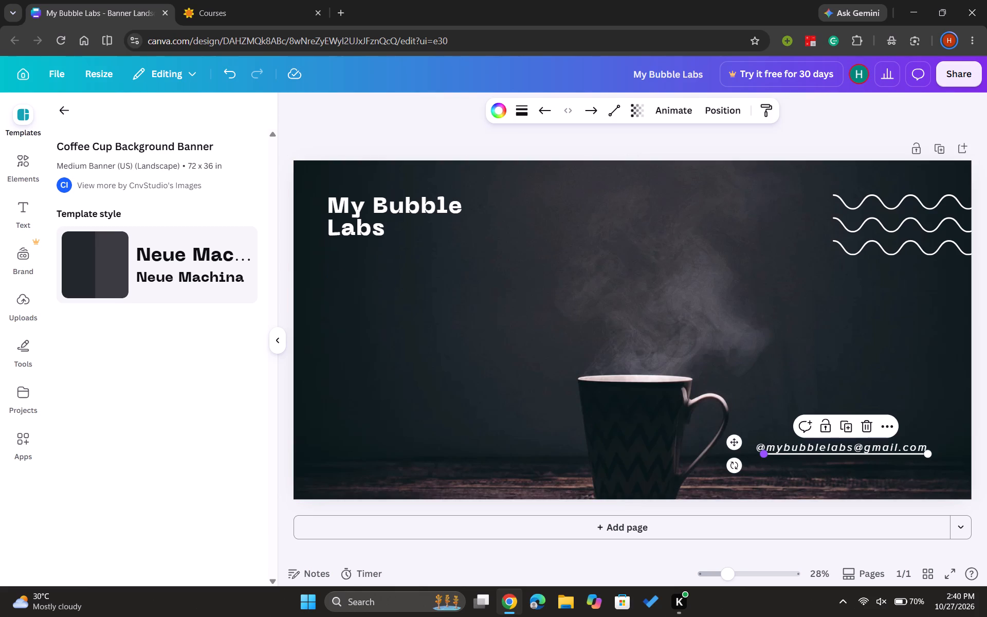
click(764, 453)
click(754, 348)
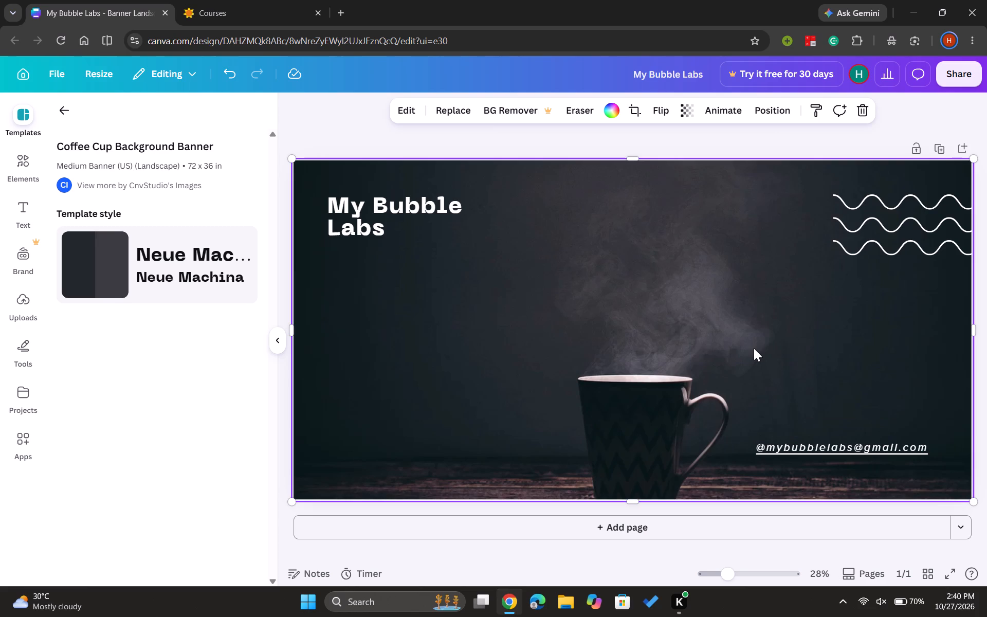
Search the elements library for "gmail" and add the yellow open-envelope graphic with the red @ sign to the banner.
click(768, 446)
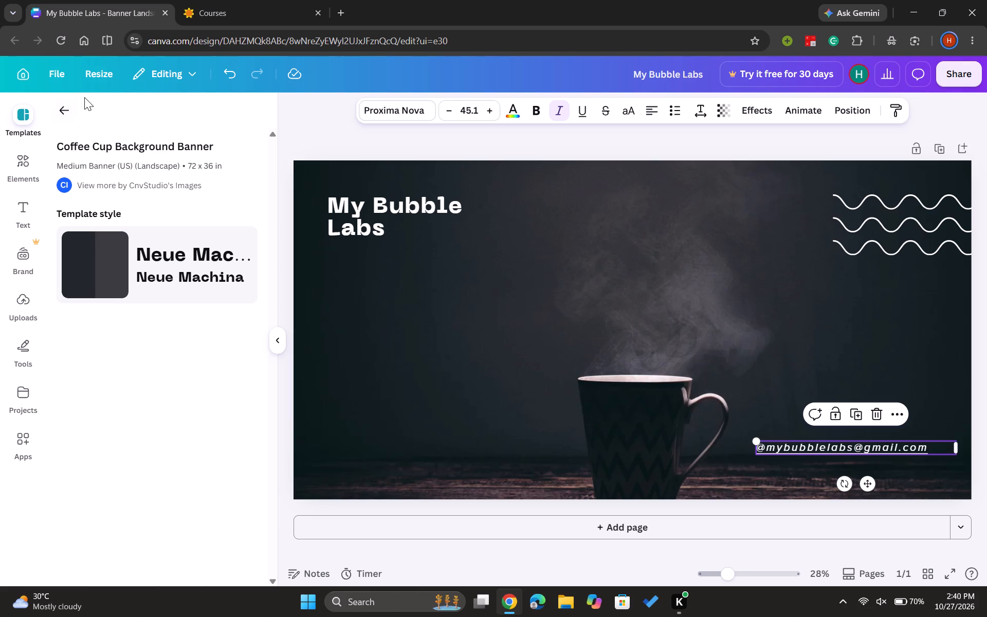
click(28, 156)
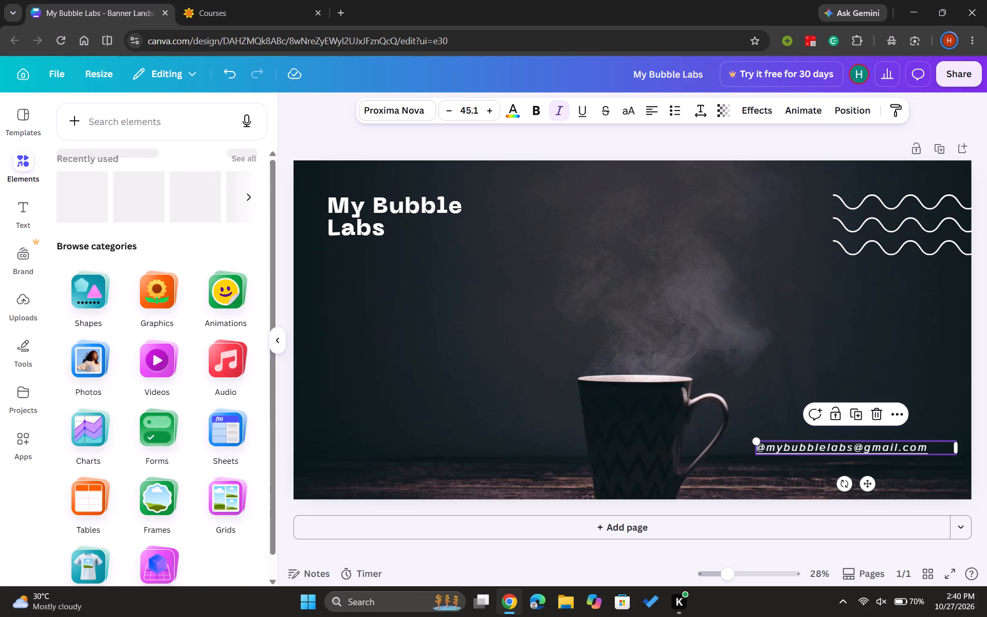
click(149, 118)
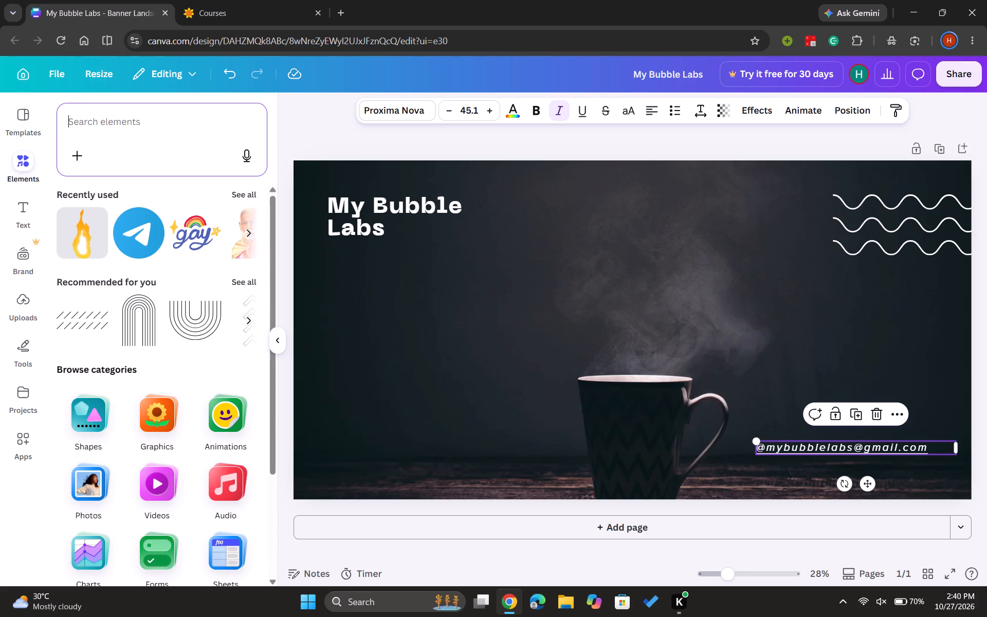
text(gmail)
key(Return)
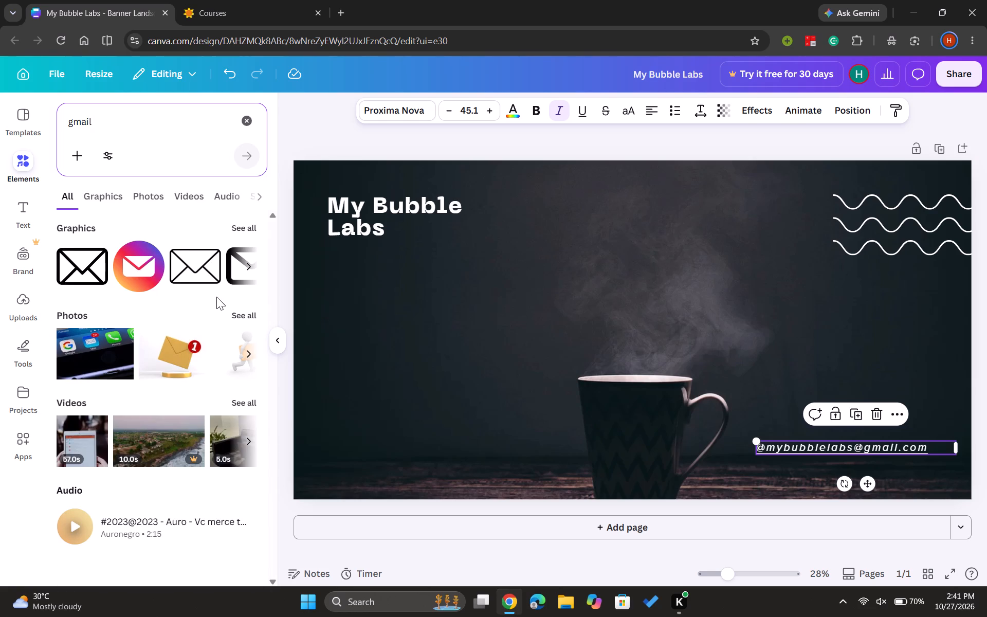
scroll(216, 297, left, 1)
scroll(178, 262, left, 1)
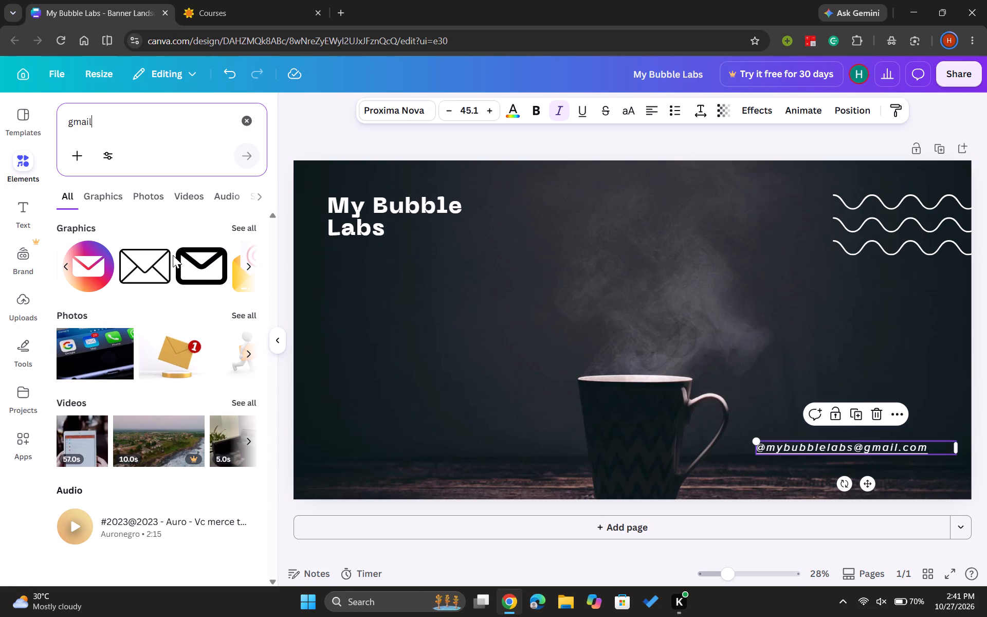
scroll(173, 255, left, 1)
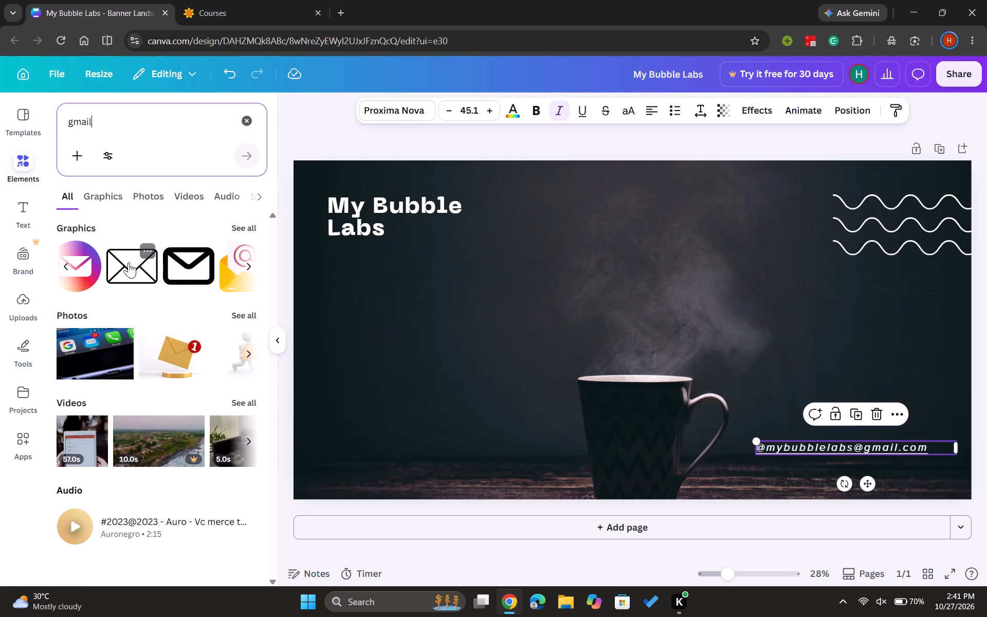
scroll(129, 262, left, 1)
click(220, 255)
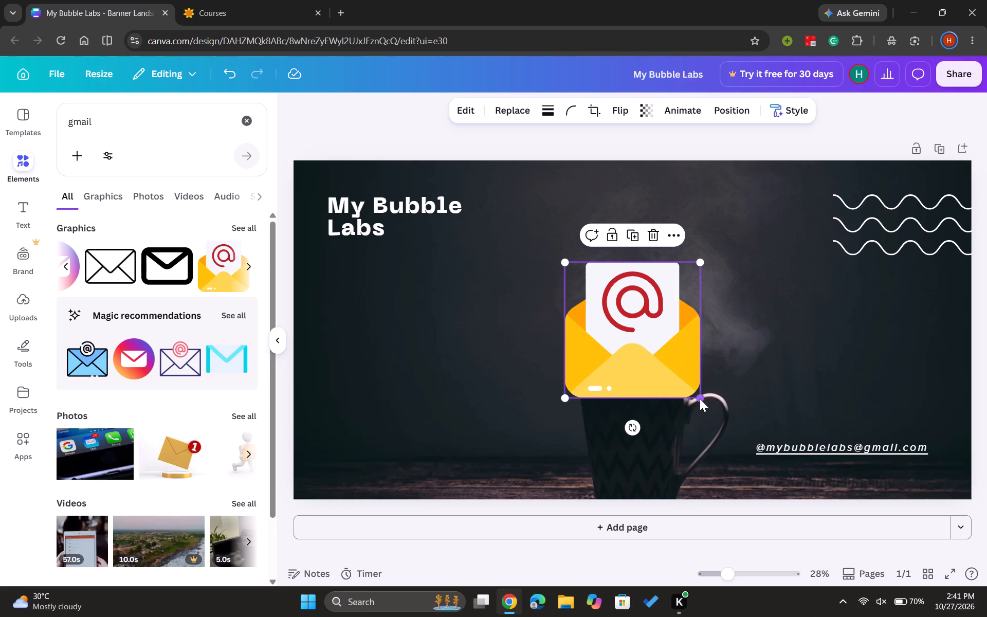
Shrink the envelope graphic to a small icon and place it beside the cup handle, just above the start of the email text.
drag(700, 398, 581, 311)
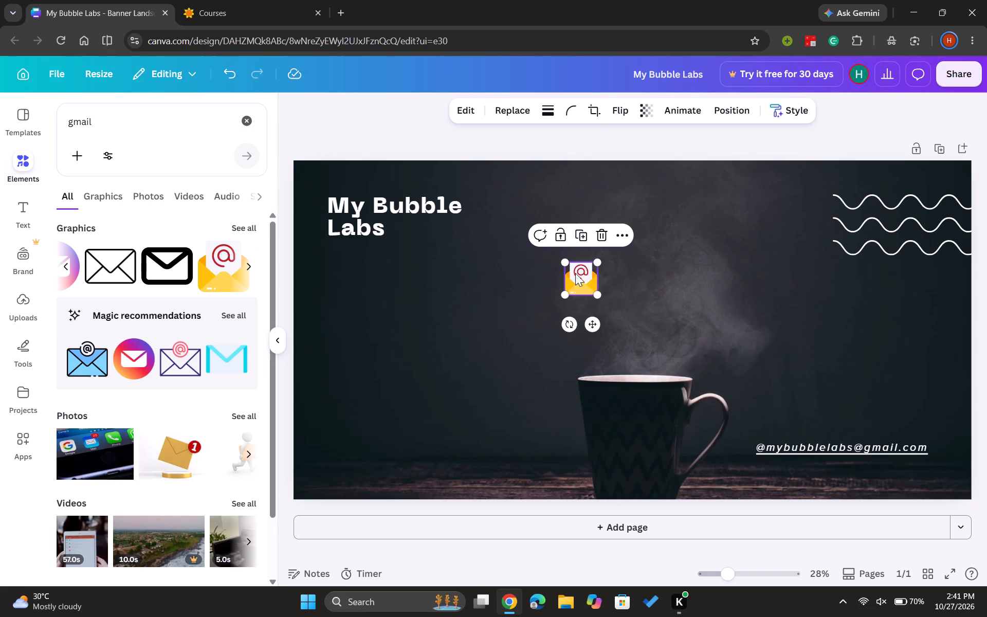
drag(575, 274, 749, 441)
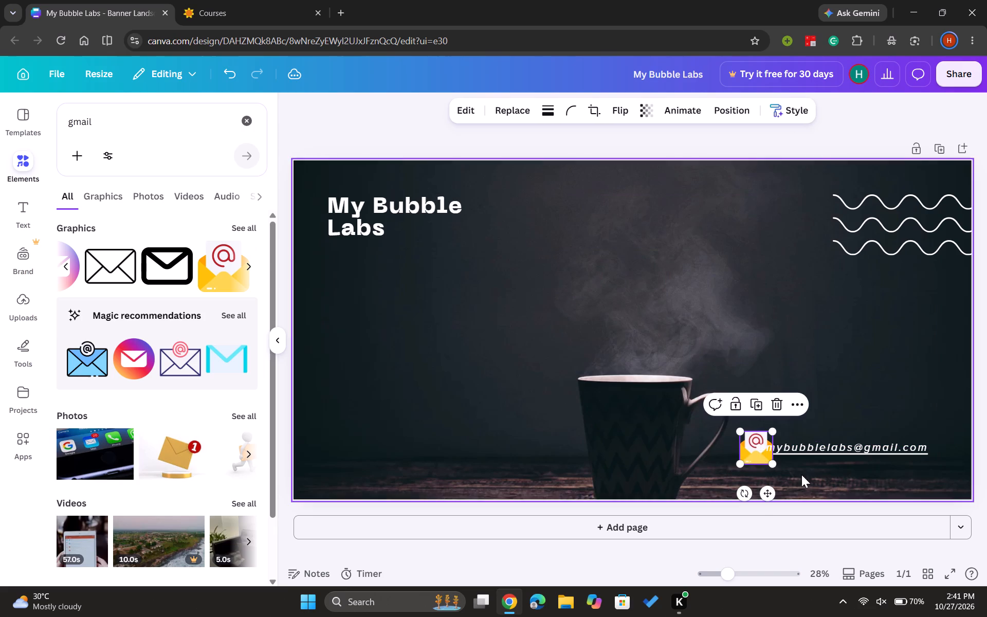
click(801, 455)
drag(751, 434, 740, 370)
Delete the leading @ sign from the email text beside the coffee cup.
click(762, 448)
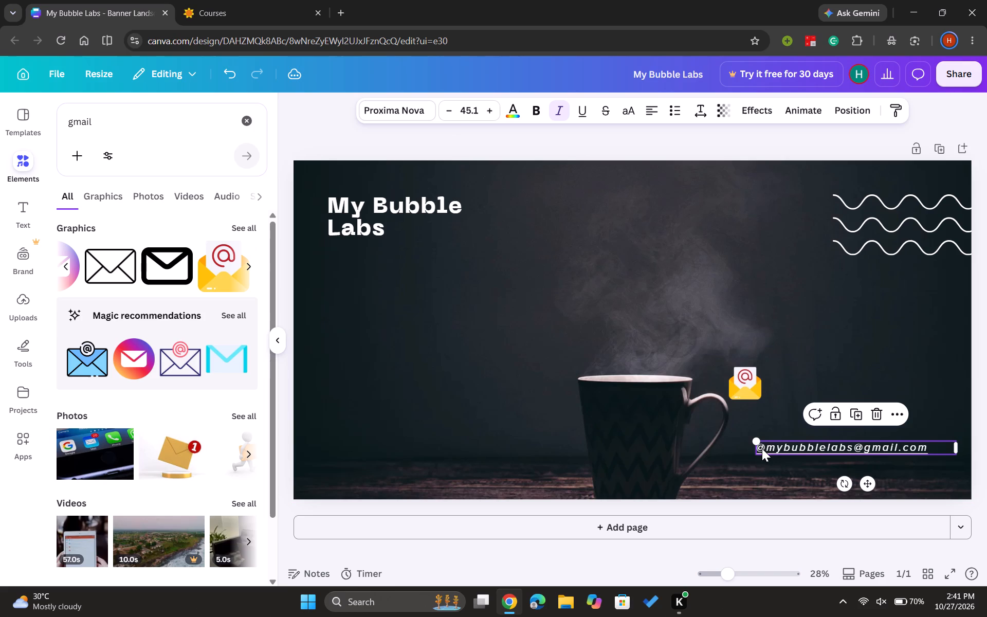
click(762, 448)
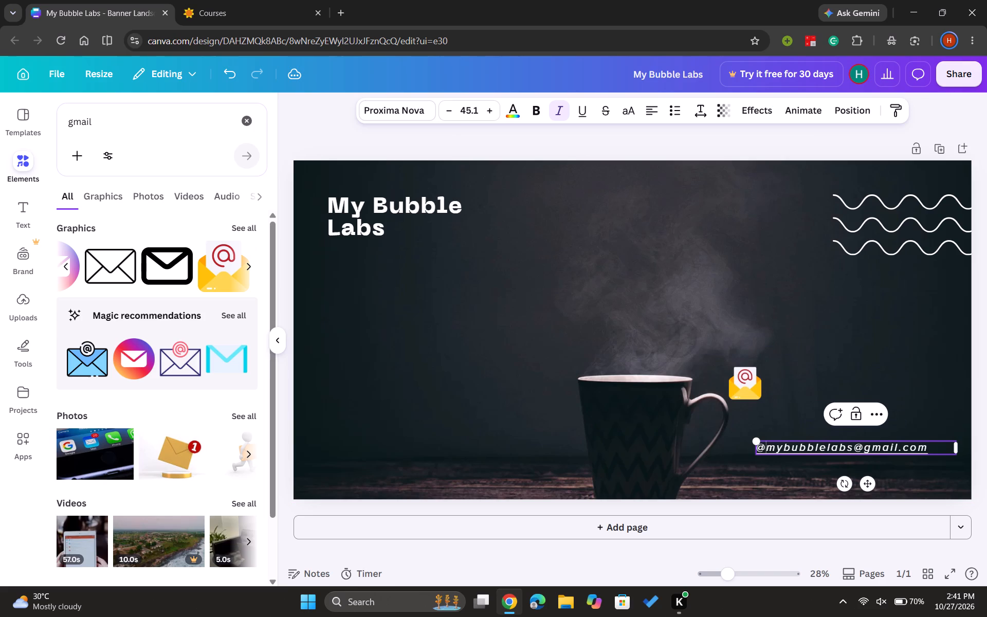
click(764, 448)
key(ctrl+BackSpace)
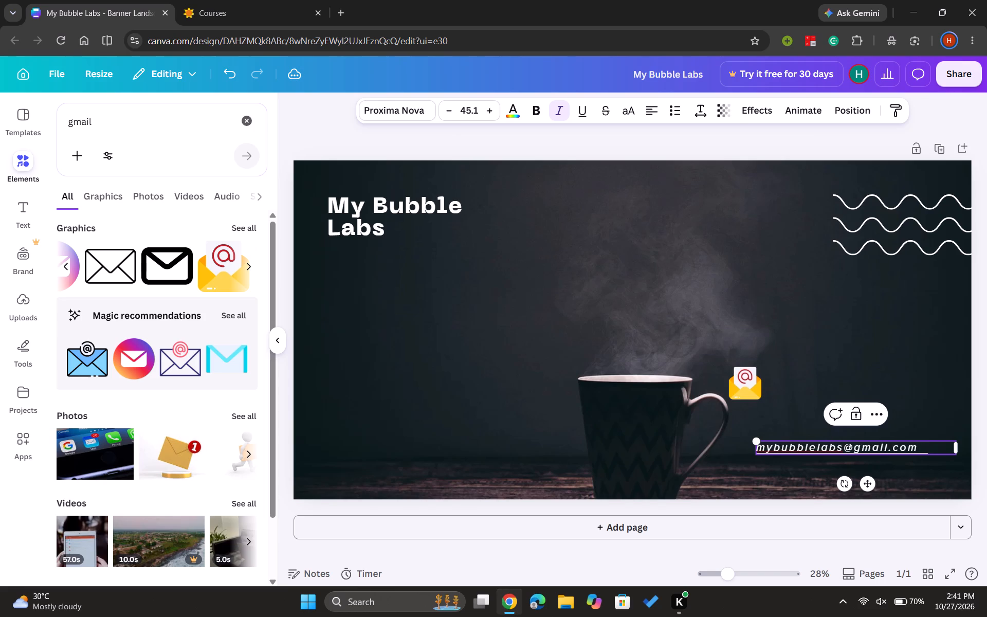
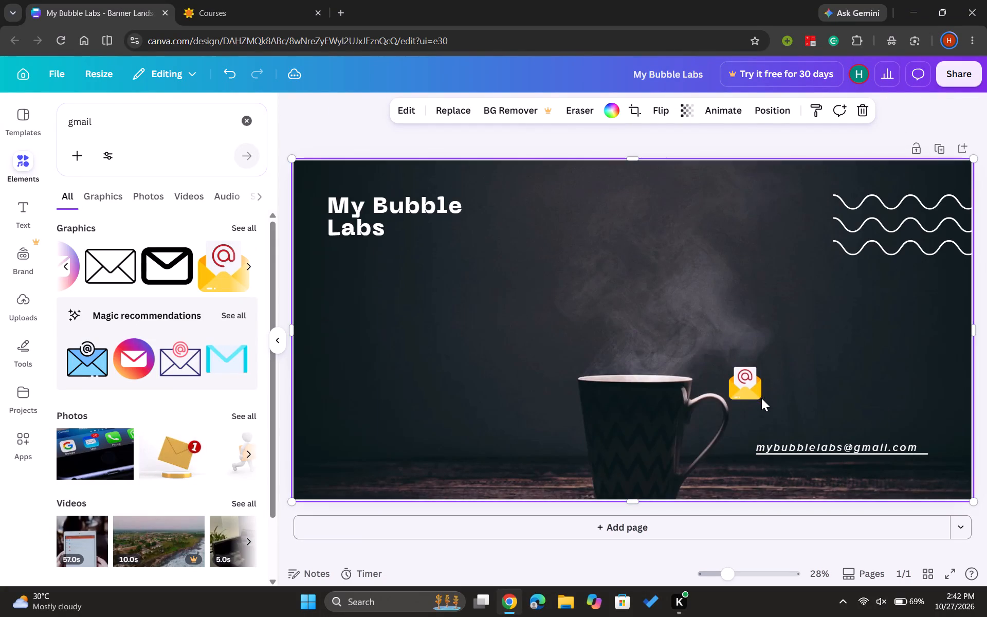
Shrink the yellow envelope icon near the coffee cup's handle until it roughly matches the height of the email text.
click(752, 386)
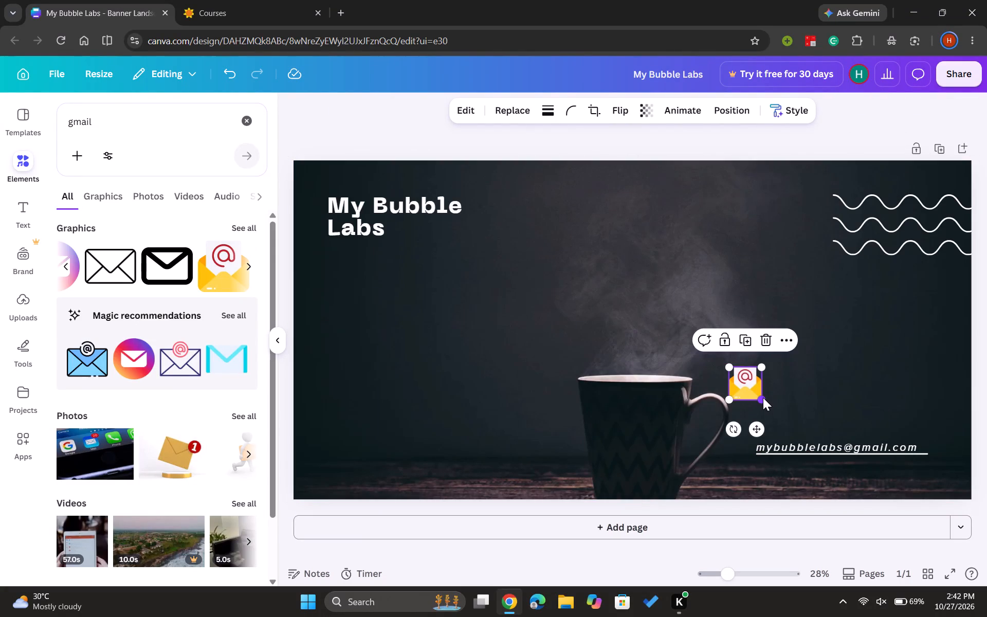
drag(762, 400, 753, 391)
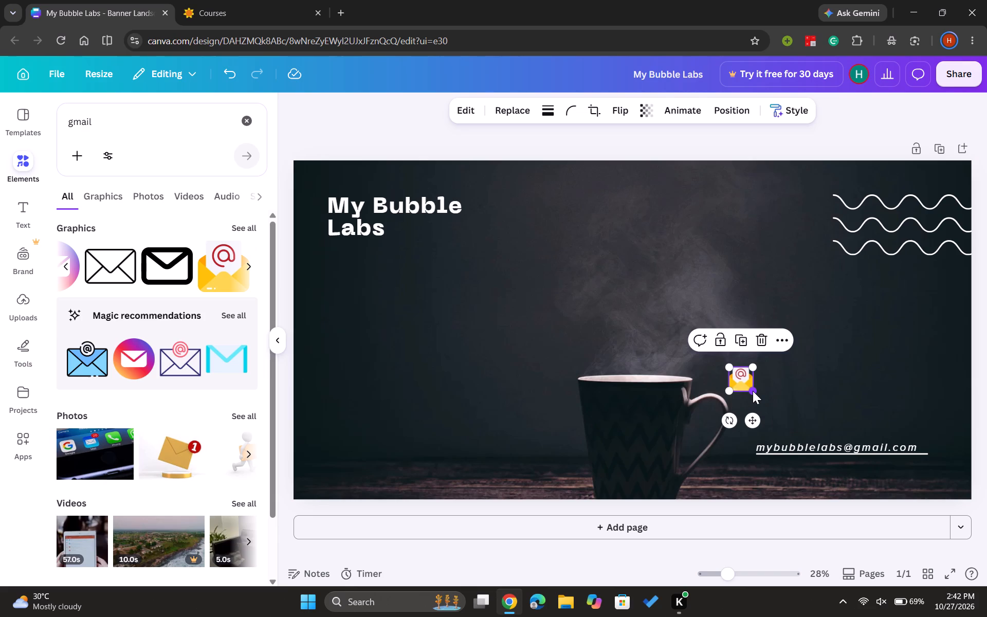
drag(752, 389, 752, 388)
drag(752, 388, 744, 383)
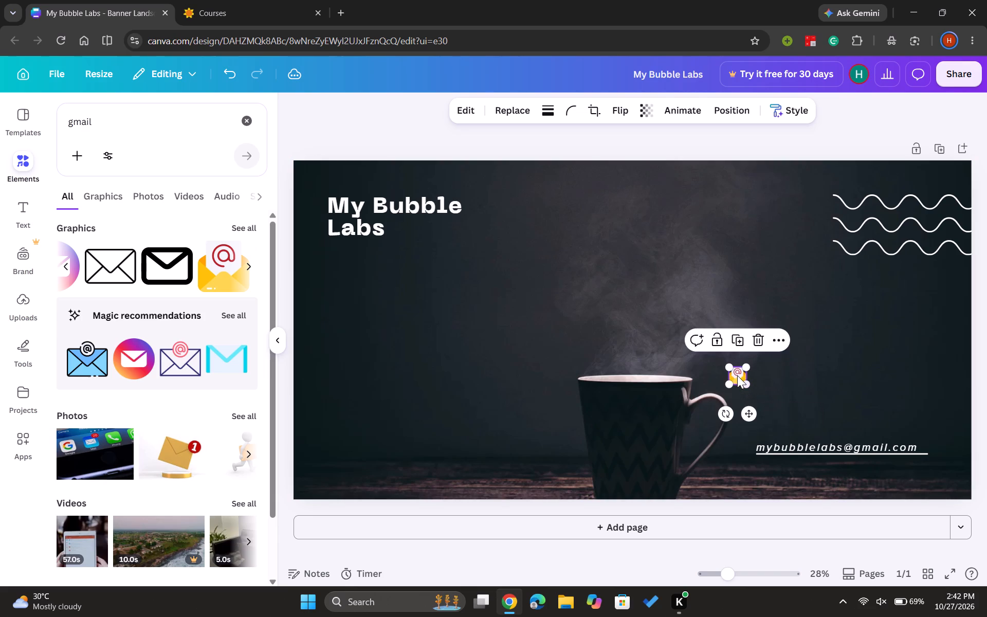
Move the envelope icon down beside the start of the email text, level with it.
drag(737, 375, 747, 447)
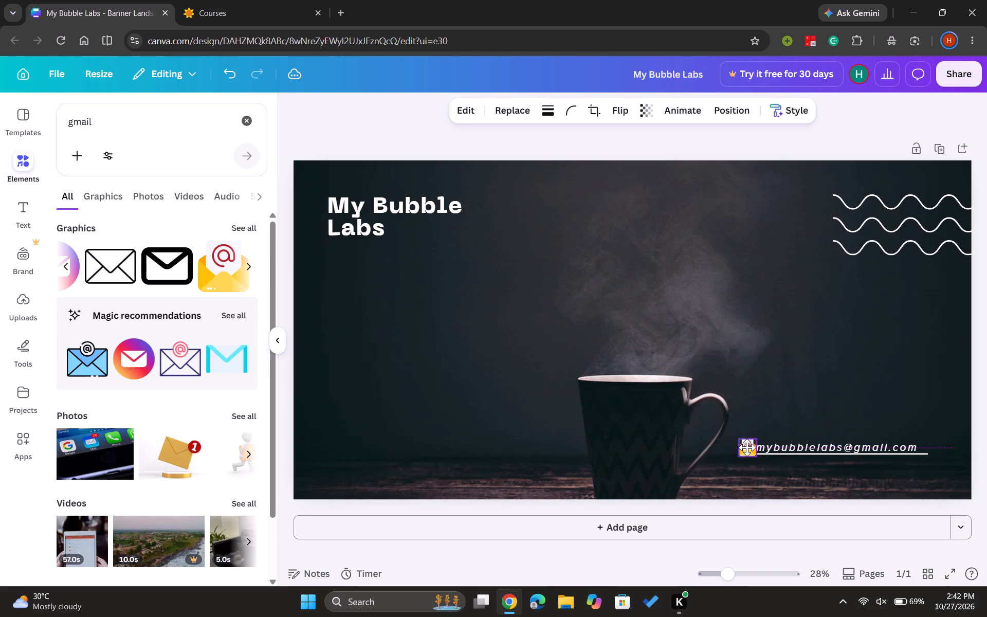
drag(747, 447, 743, 446)
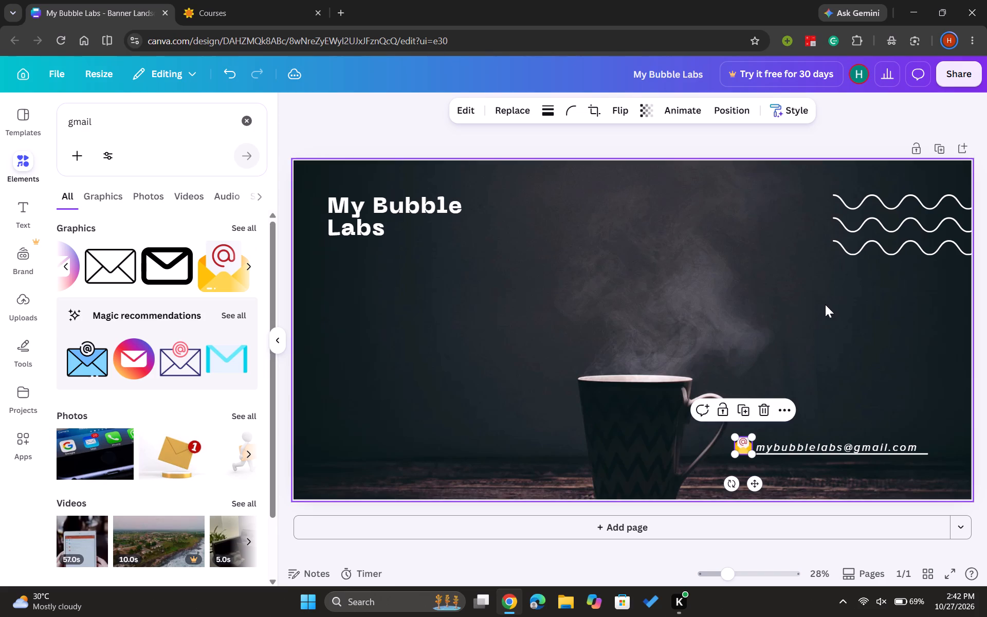
click(803, 297)
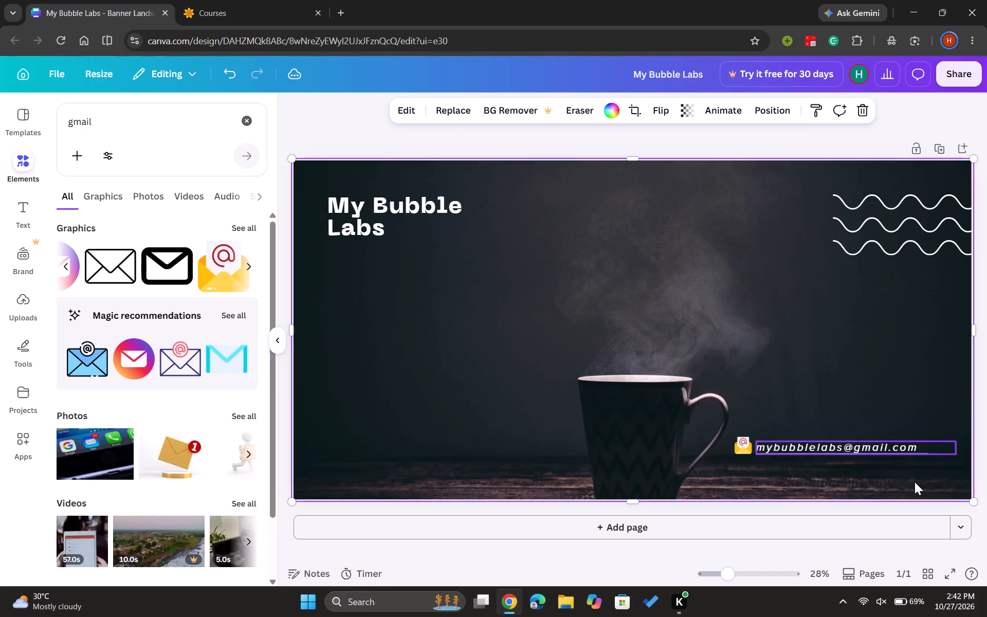
Shift the email text slightly right and up, leaving a gap between it and the envelope icon.
drag(865, 444, 875, 442)
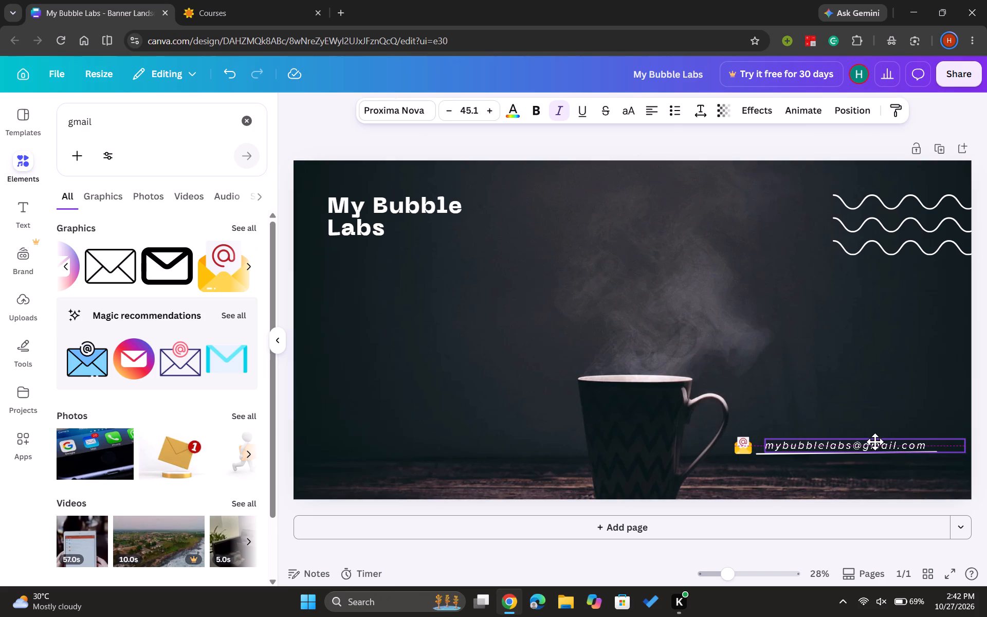
drag(875, 442, 876, 441)
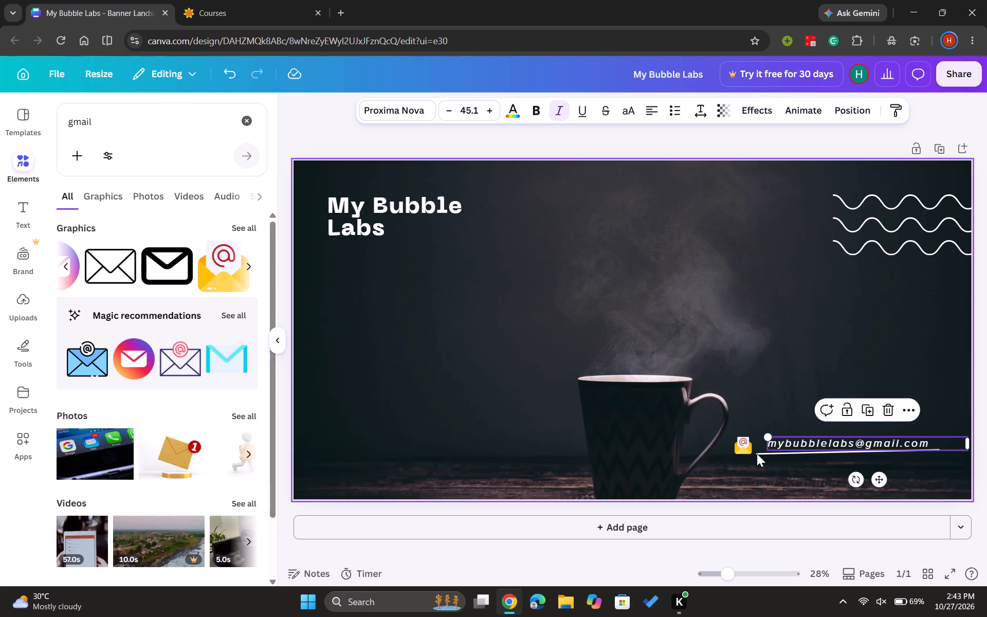
Realign the white underline horizontally beneath the email text, from its first to last letter, with a length of about 238.
click(757, 453)
drag(757, 453, 770, 450)
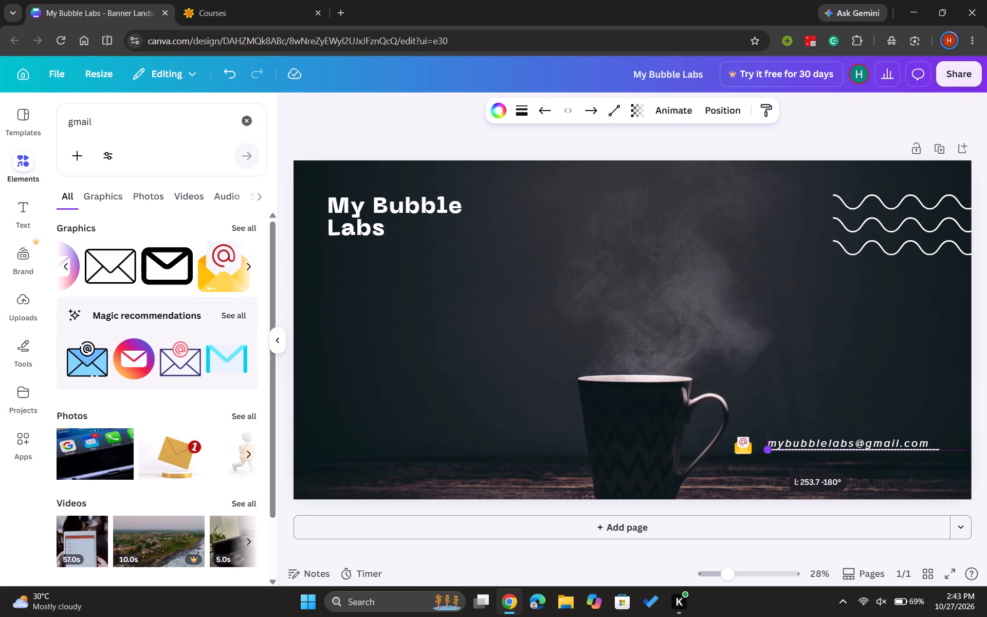
drag(770, 450, 769, 450)
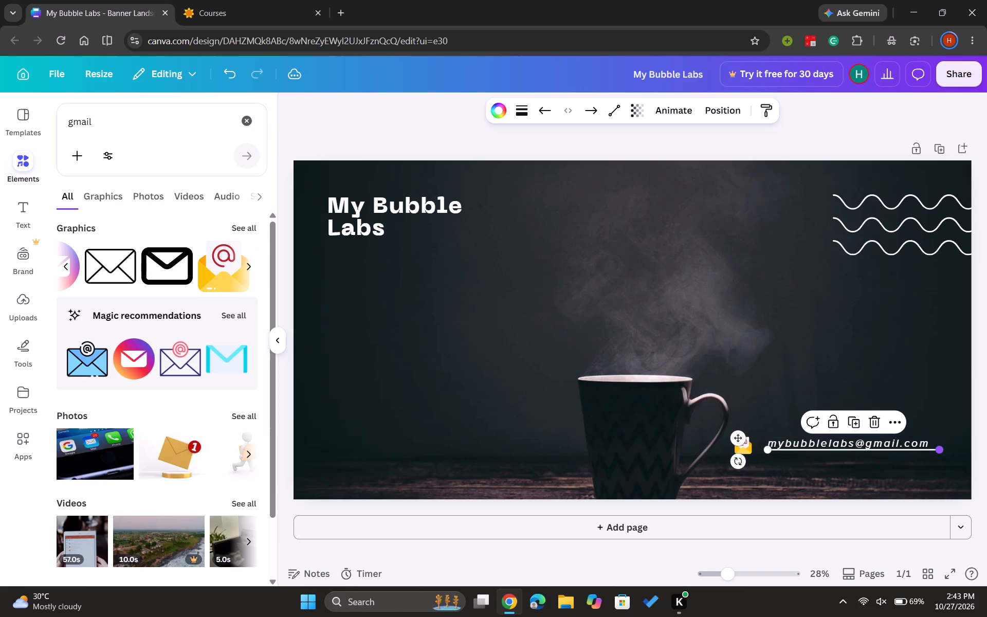
drag(940, 450, 929, 449)
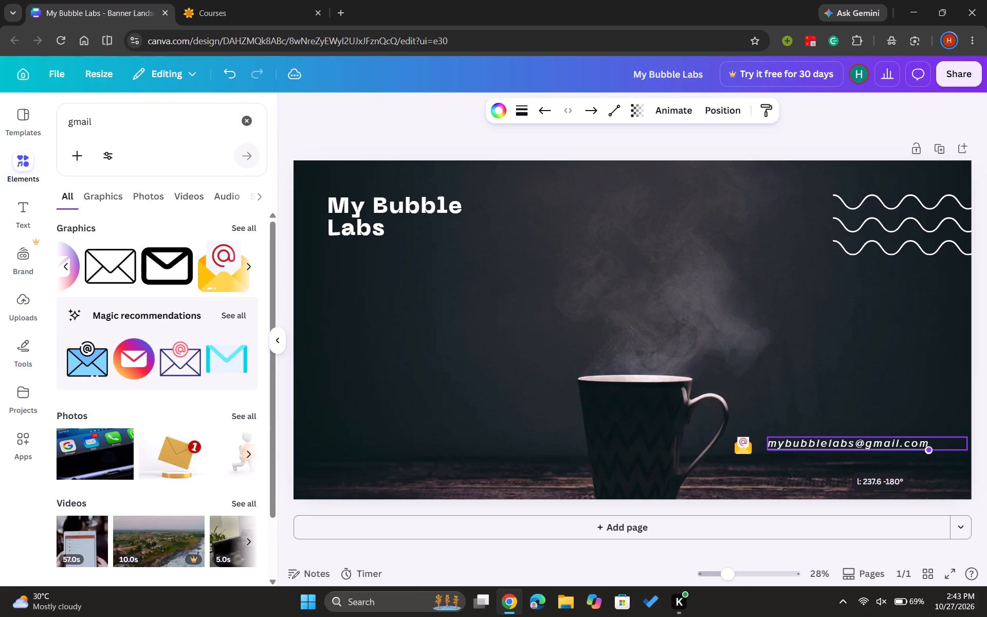
drag(929, 449, 930, 449)
click(917, 379)
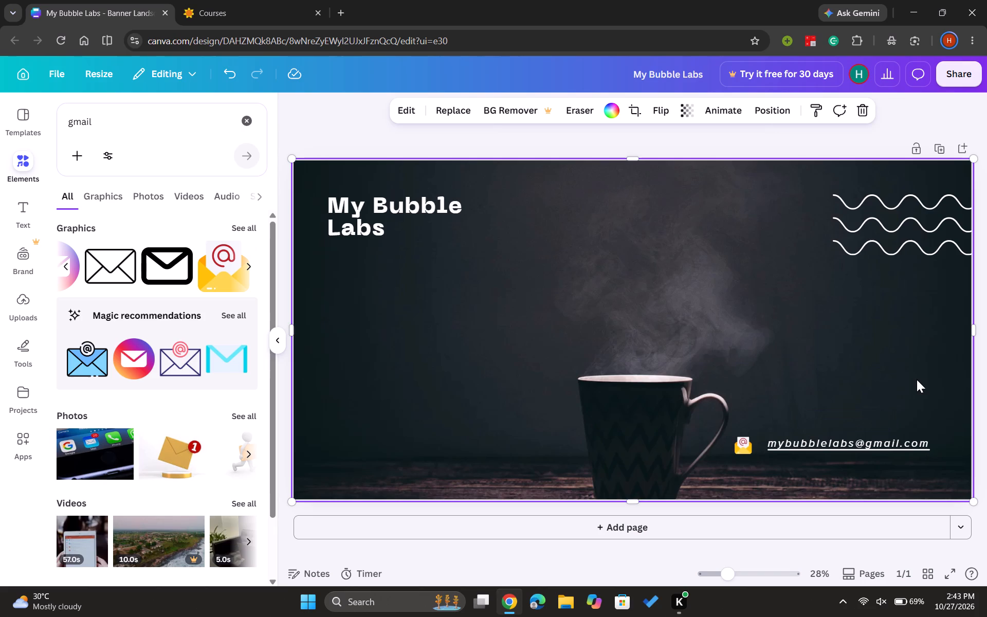
Nudge the envelope icon right and slightly up so it sits close to the start of the underlined email text.
drag(744, 446, 746, 446)
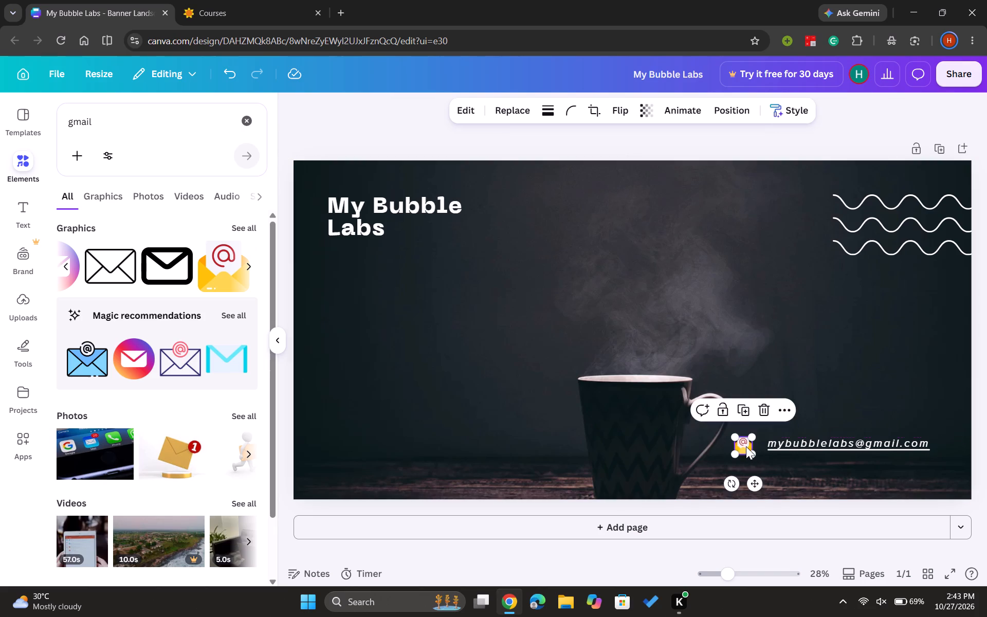
drag(746, 446, 754, 442)
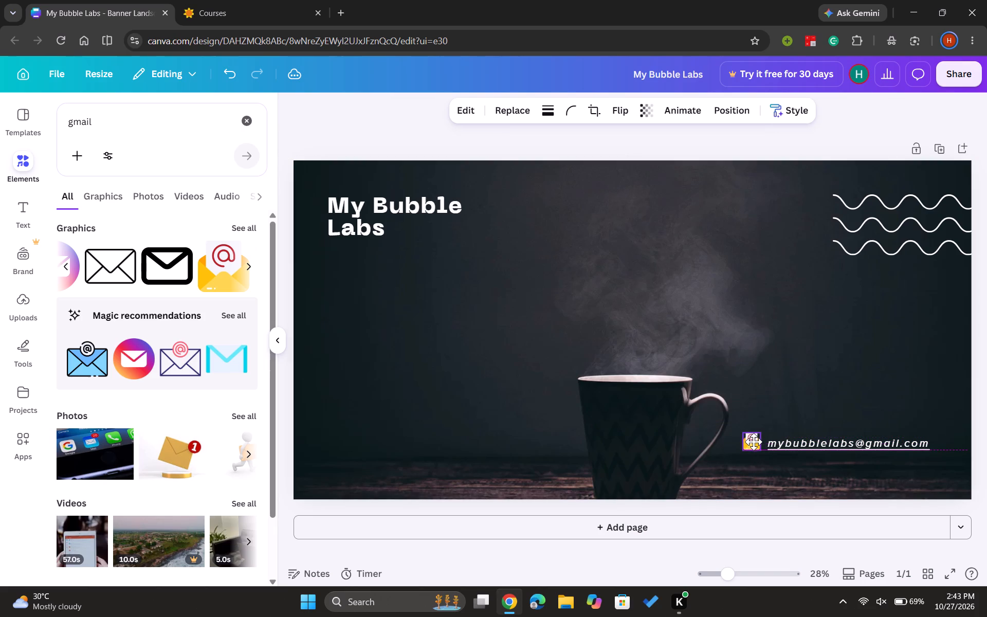
drag(754, 442, 753, 441)
click(858, 336)
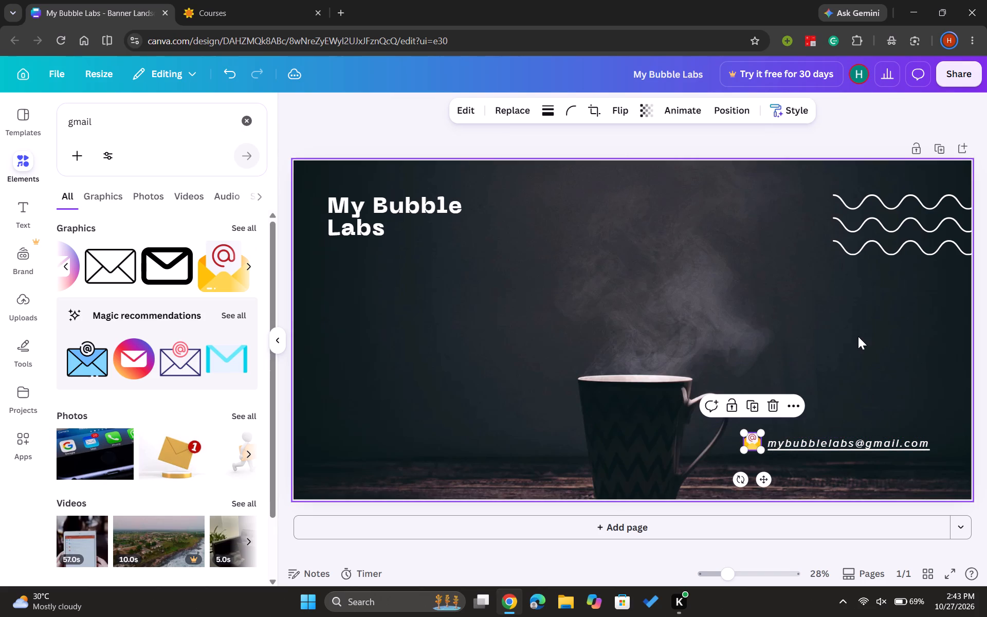
click(754, 437)
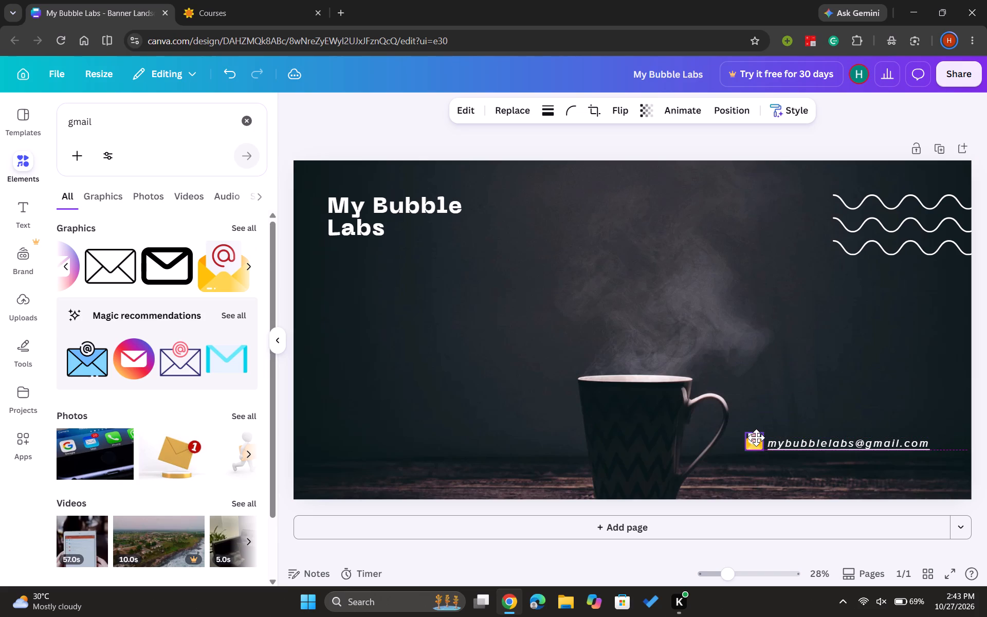
click(903, 361)
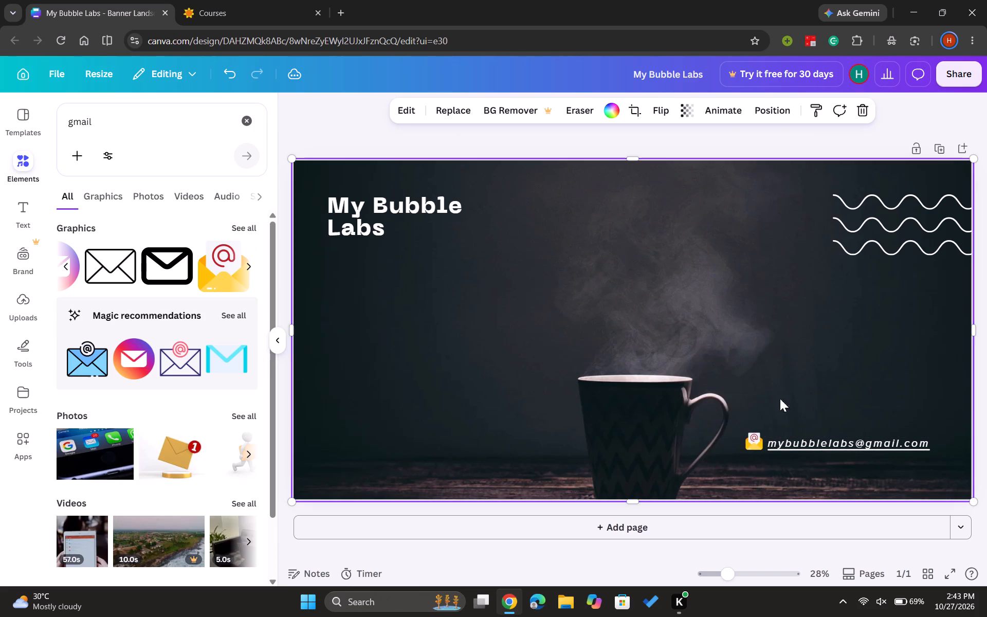
click(753, 439)
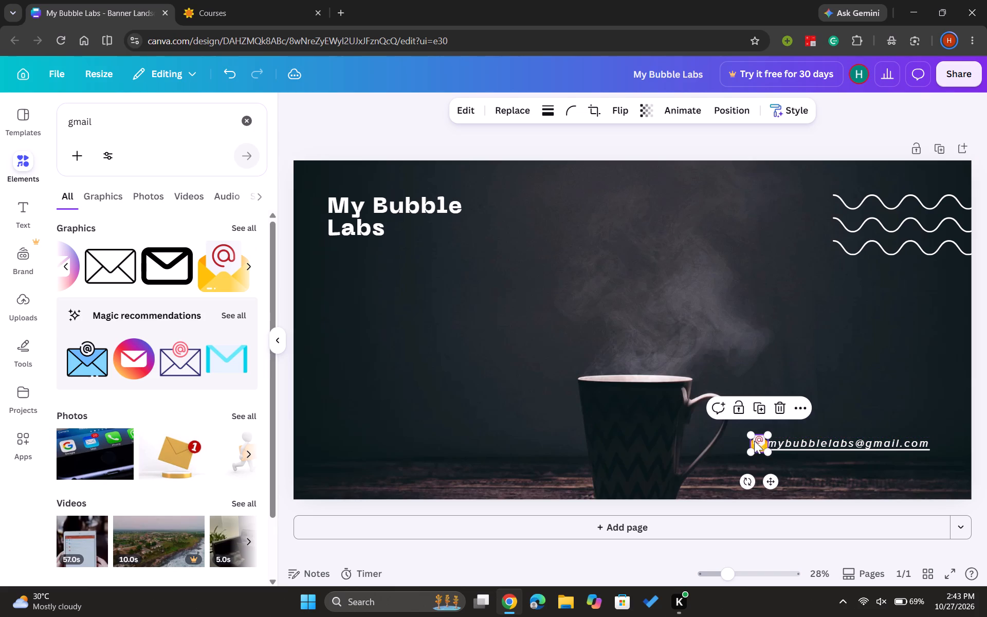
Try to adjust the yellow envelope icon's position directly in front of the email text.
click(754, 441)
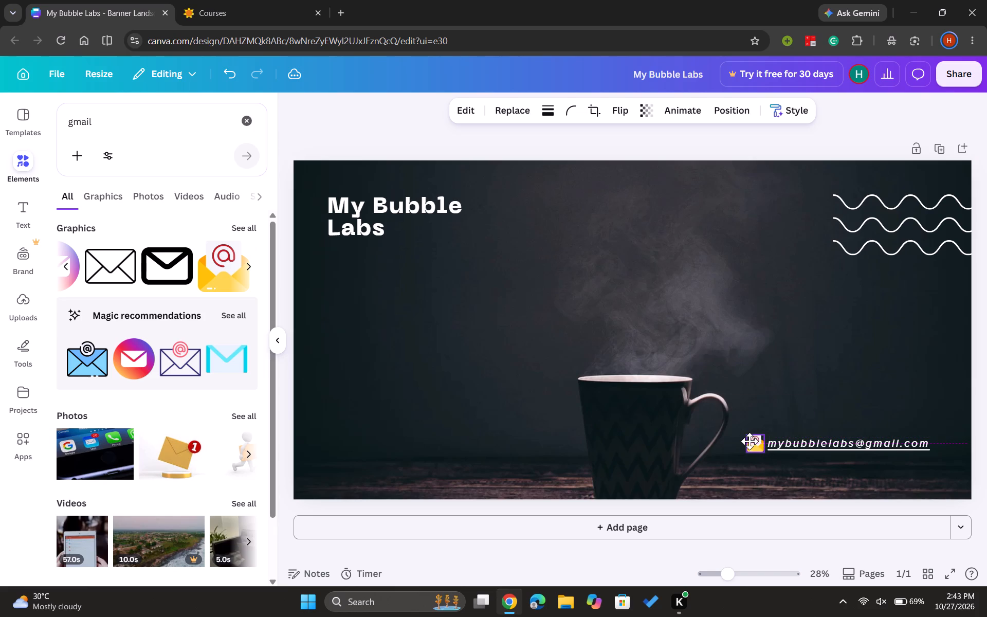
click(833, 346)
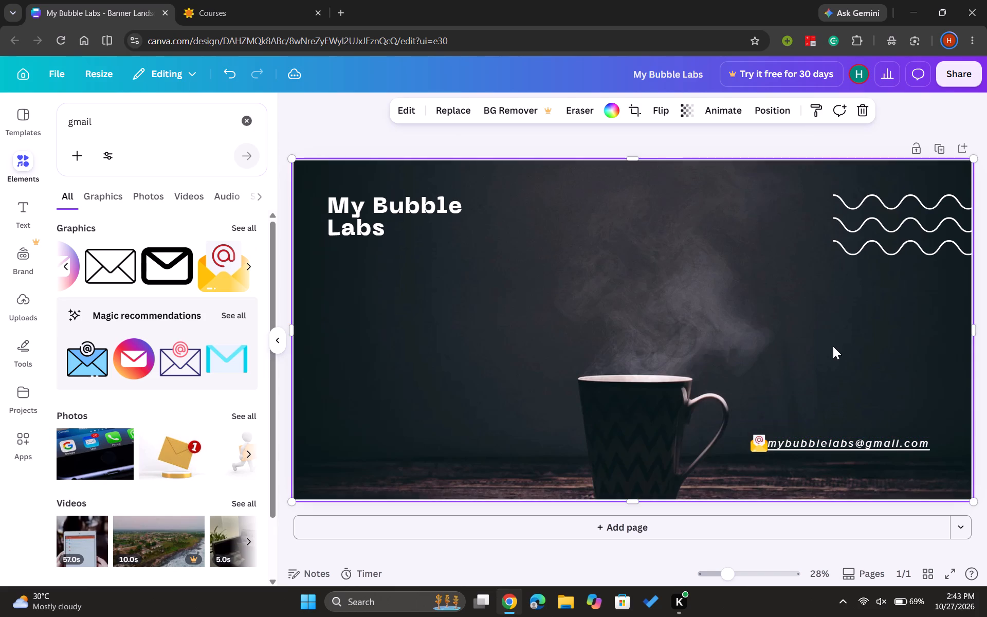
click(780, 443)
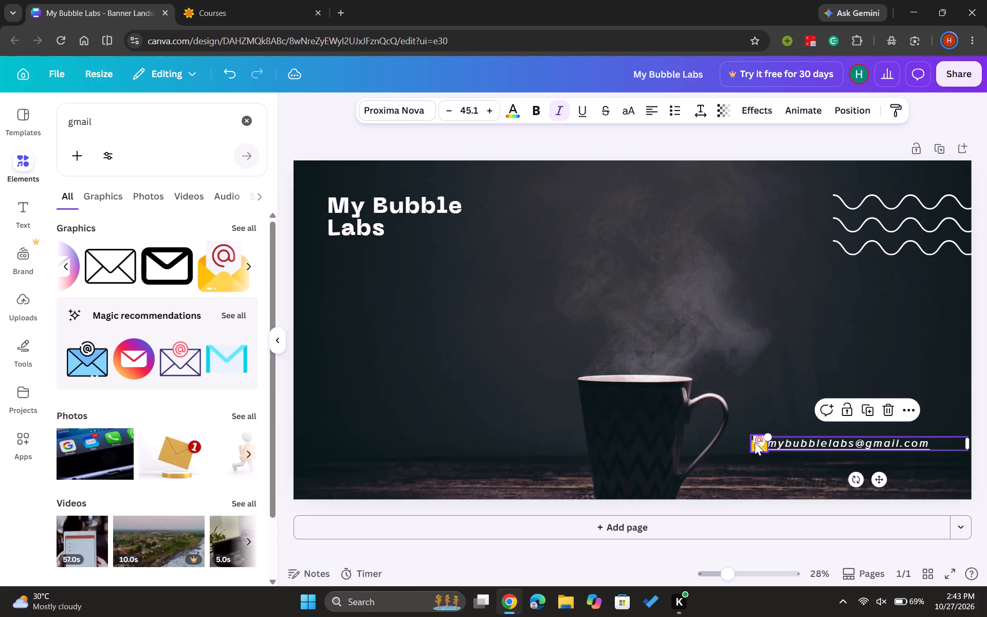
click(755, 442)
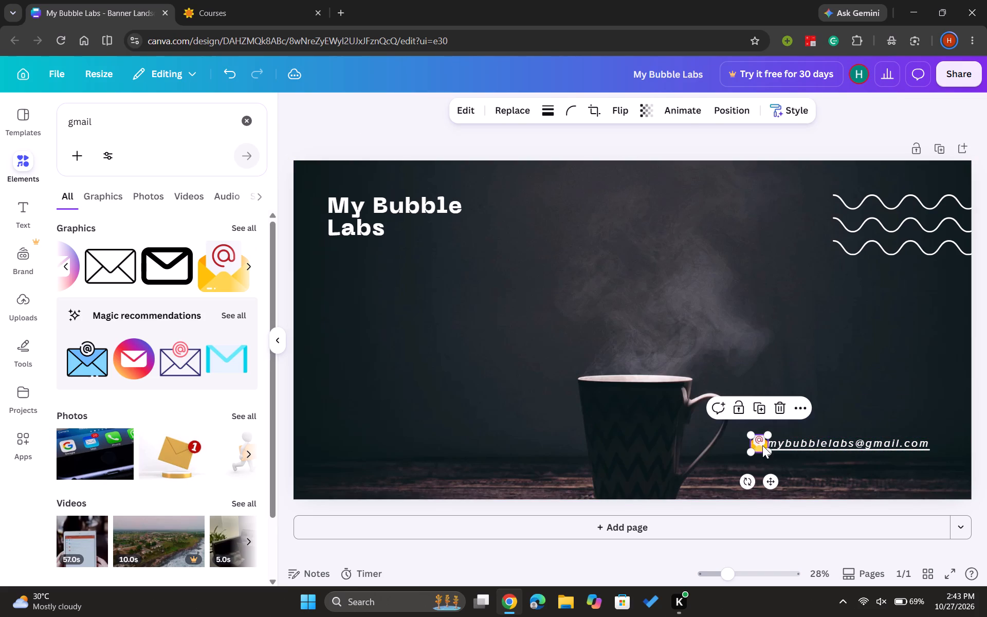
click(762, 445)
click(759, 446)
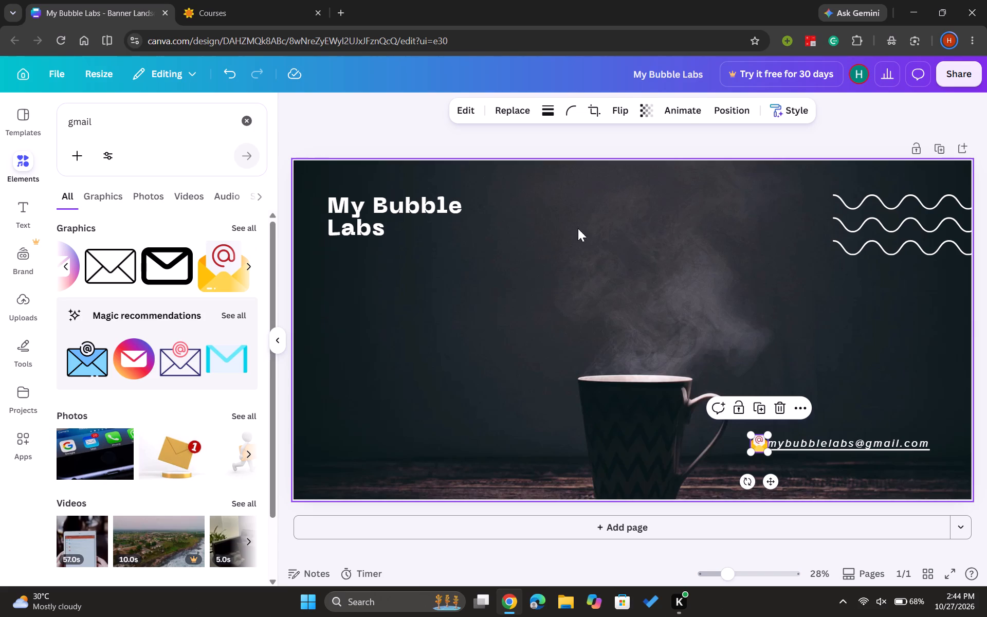
Widen the "My Bubble Labs" heading's text box so the heading fits on a single line.
click(425, 215)
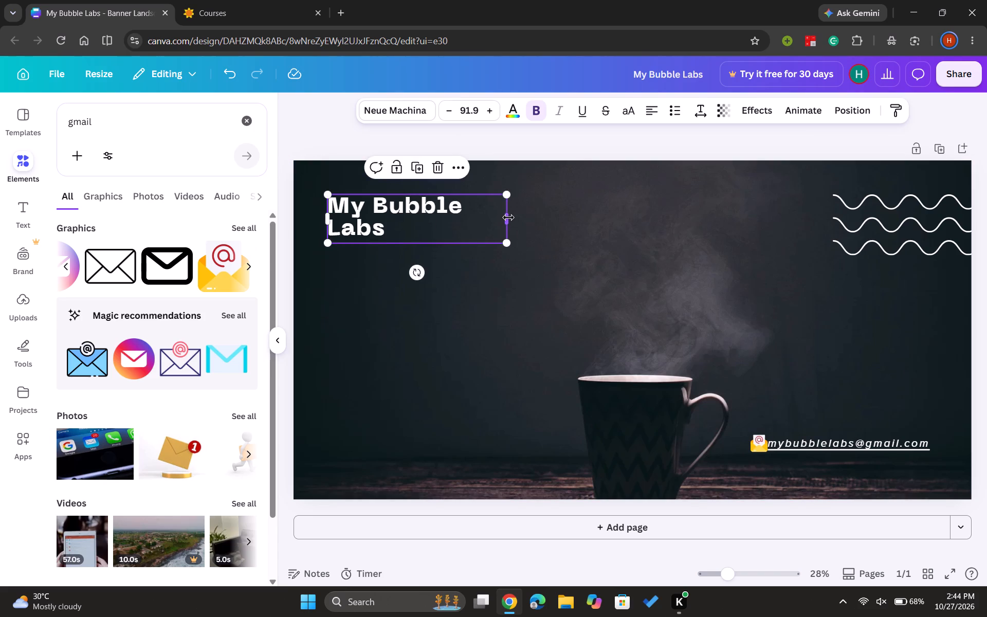
drag(508, 217, 551, 220)
click(483, 276)
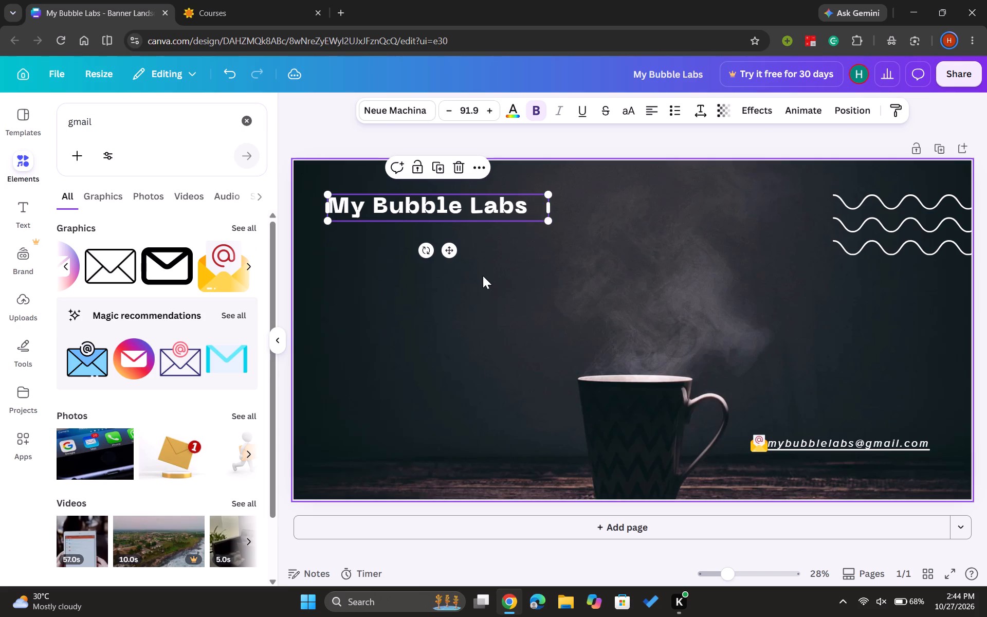
Search the fonts for "times new roman" and set the "My Bubble Labs" heading to Times New Roman.
click(448, 200)
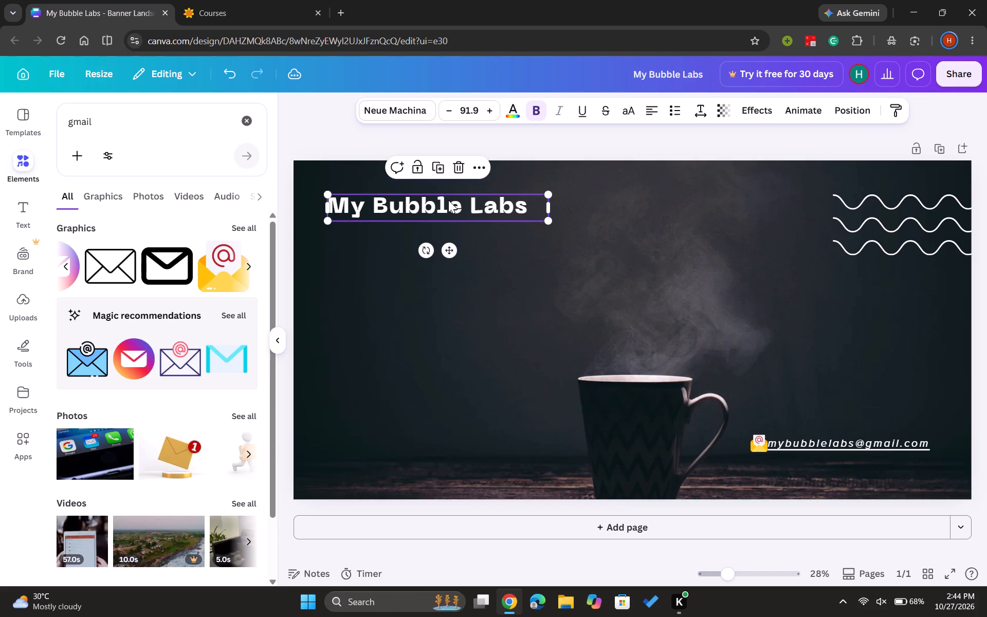
click(417, 111)
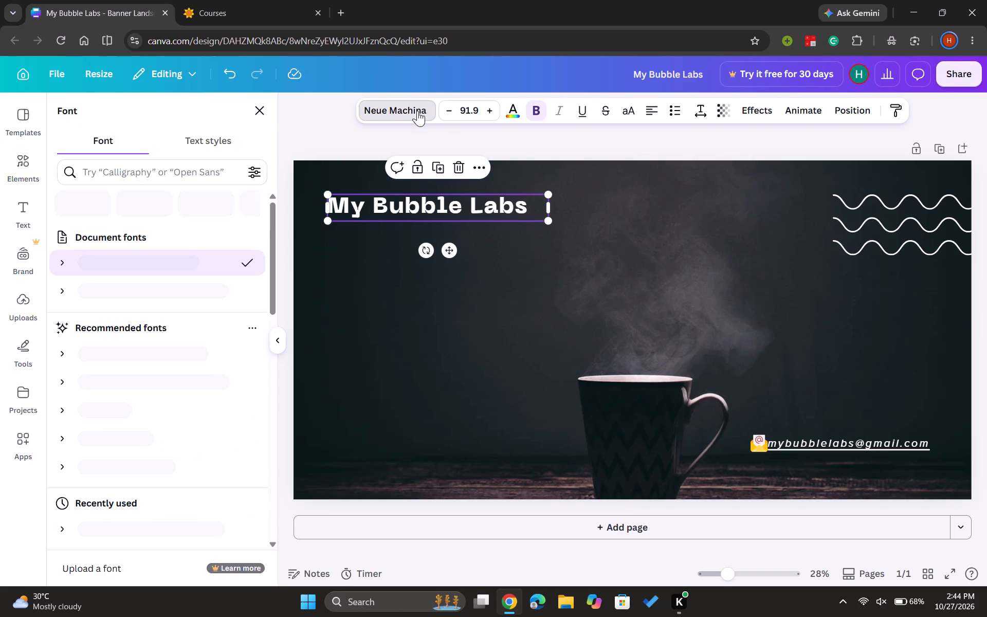
click(131, 161)
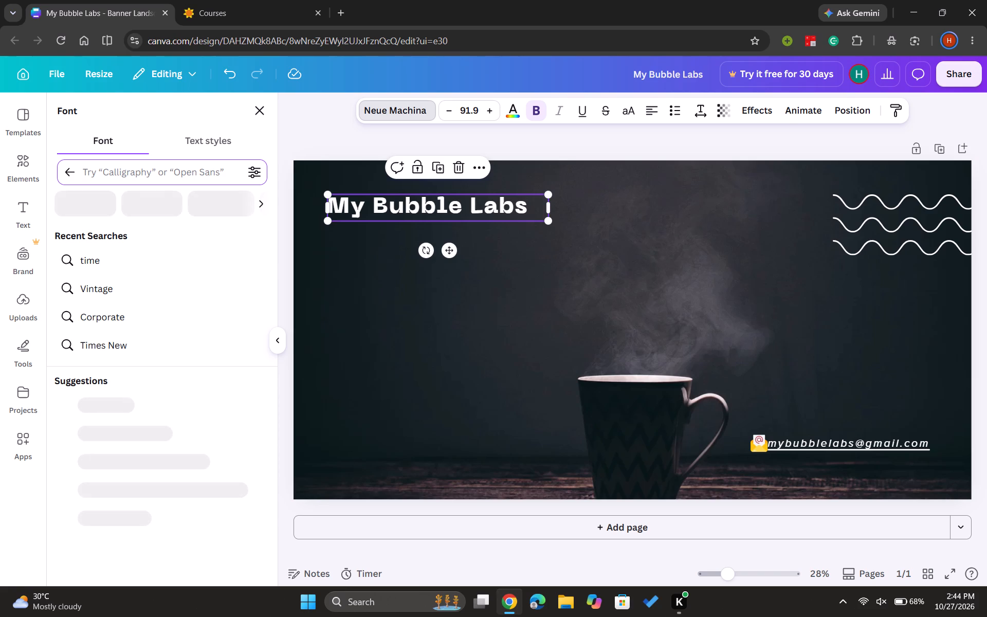
text(times new roman)
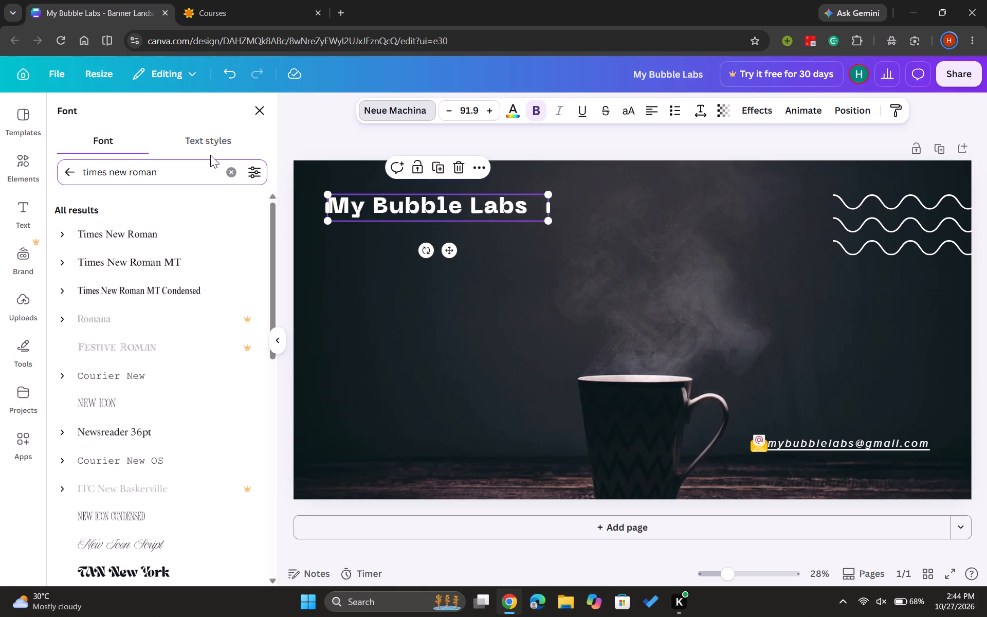
click(104, 237)
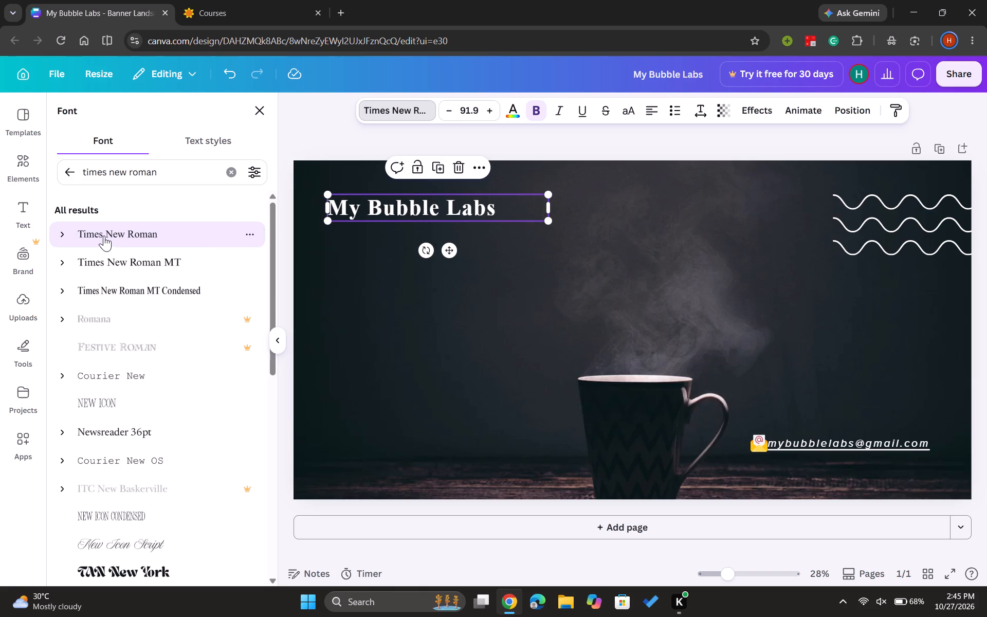
click(140, 242)
click(124, 231)
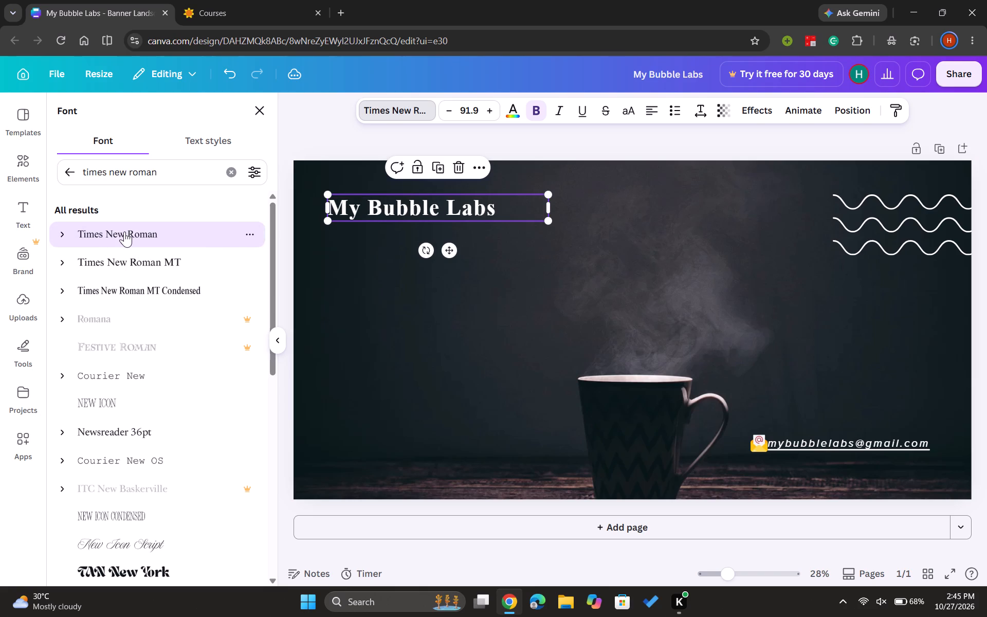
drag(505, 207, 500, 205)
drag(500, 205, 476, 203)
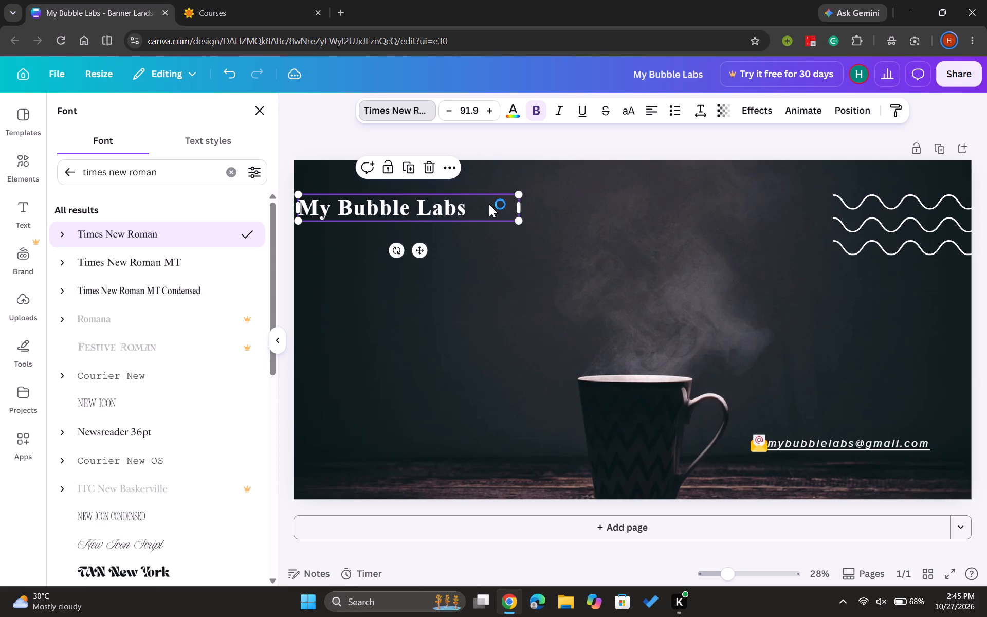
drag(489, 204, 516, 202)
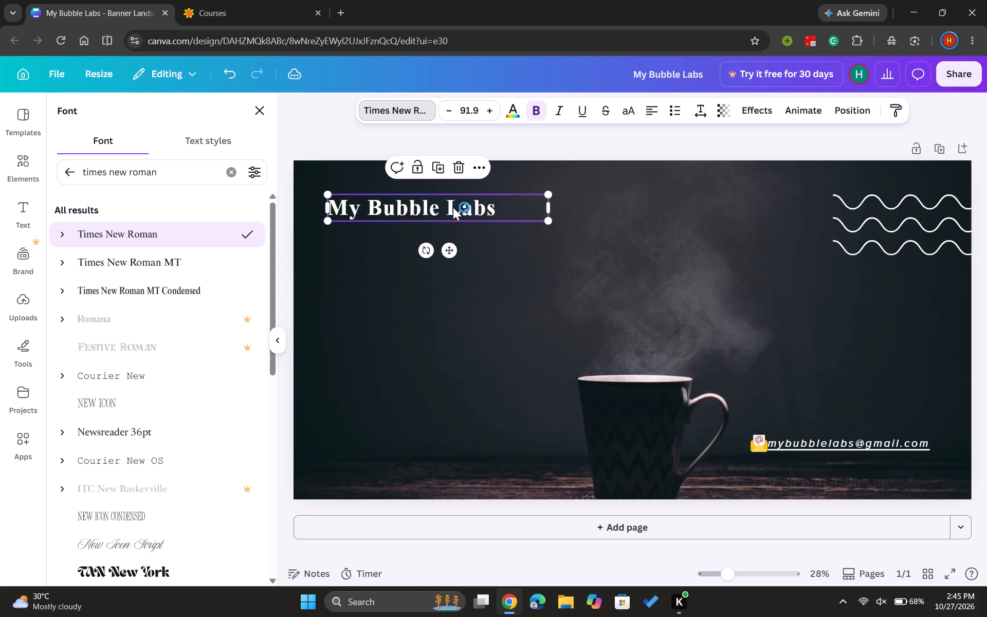
Select the heading's entire "My Bubble Labs" text and apply Times New Roman to it again.
double_click(453, 207)
click(507, 217)
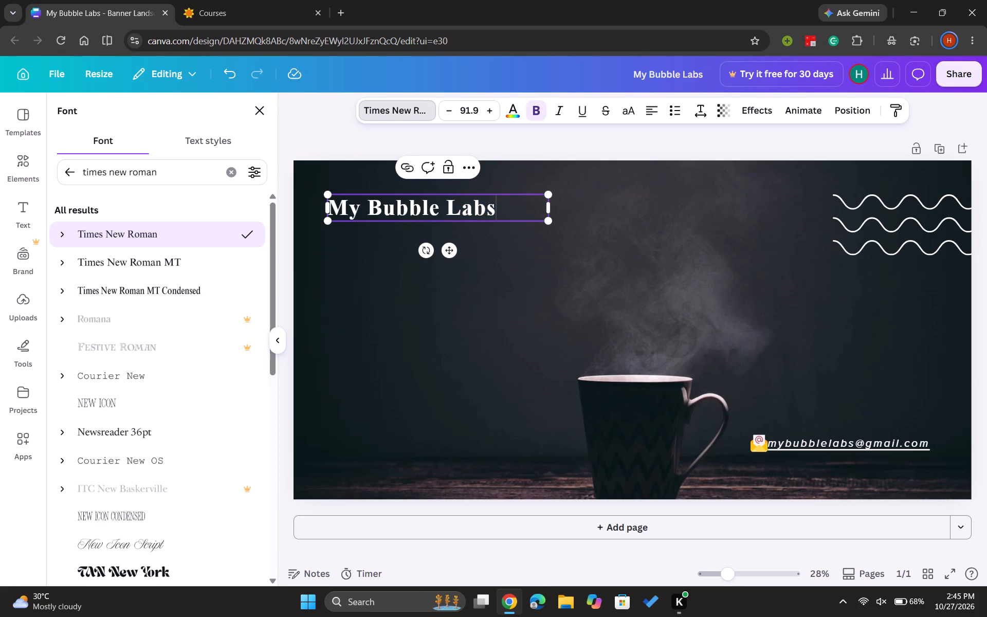
drag(497, 207, 316, 206)
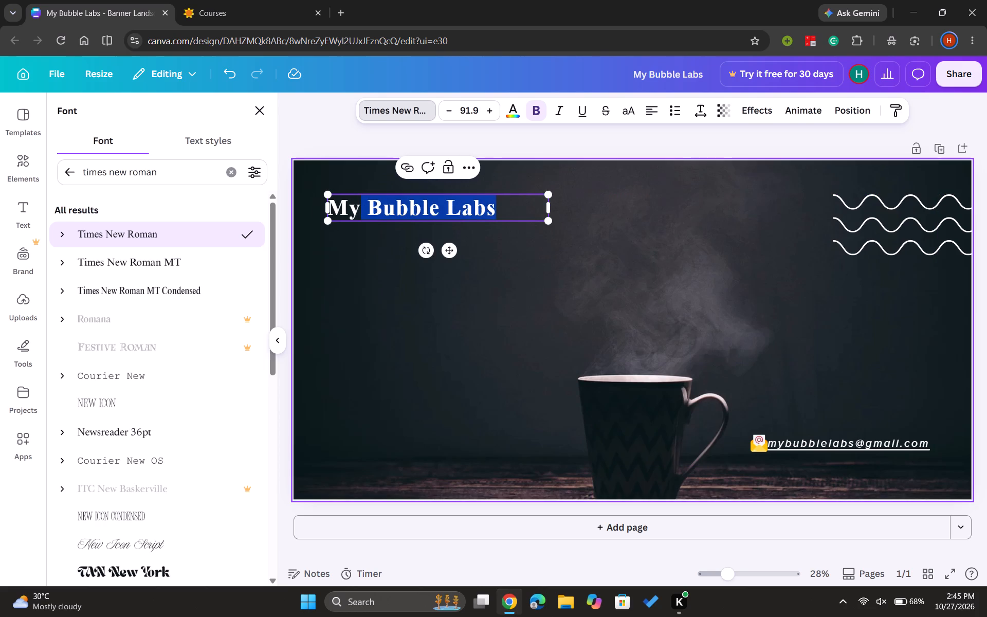
click(512, 211)
drag(512, 211, 340, 203)
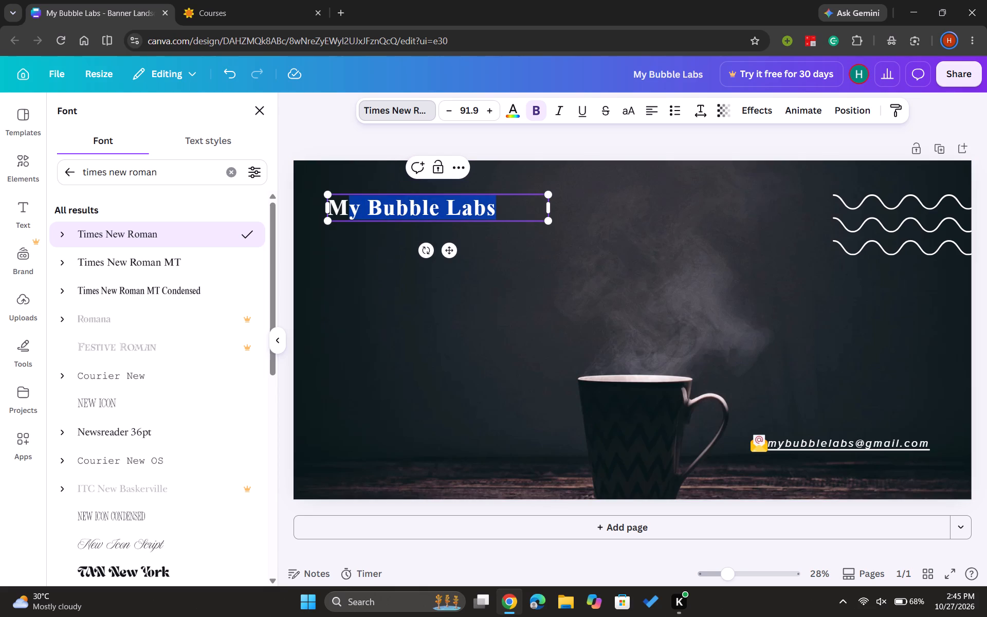
drag(340, 203, 330, 205)
click(154, 228)
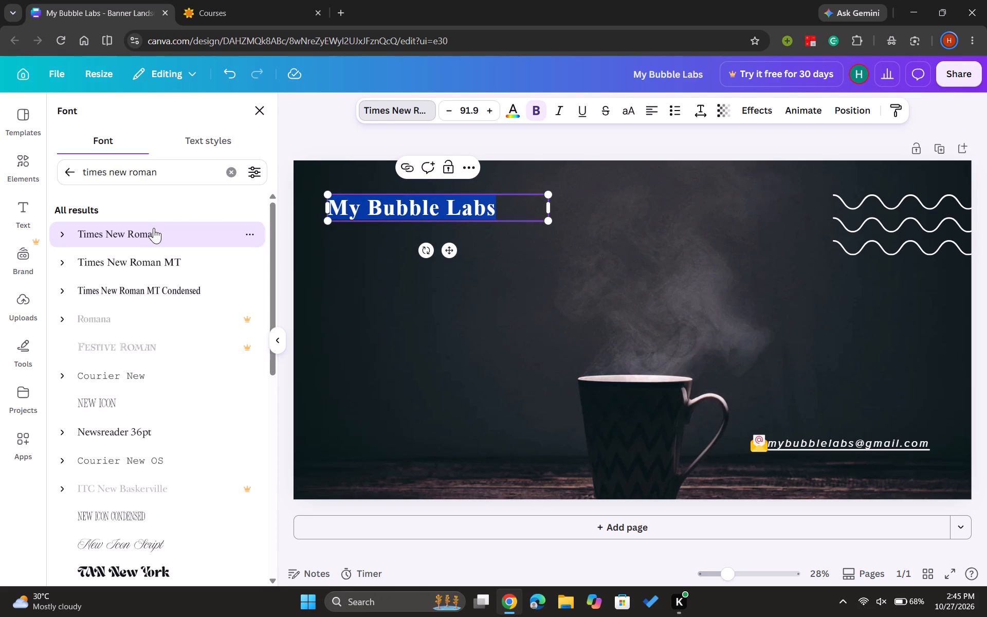
Select the whole email text beside the coffee cup and set its font to Times New Roman.
double_click(831, 445)
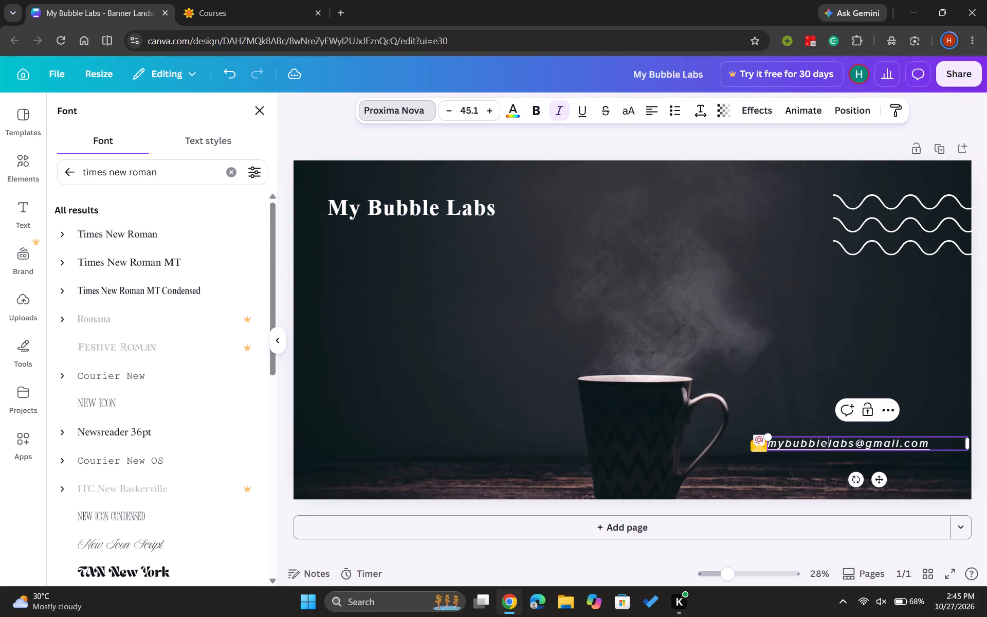
drag(931, 444, 755, 446)
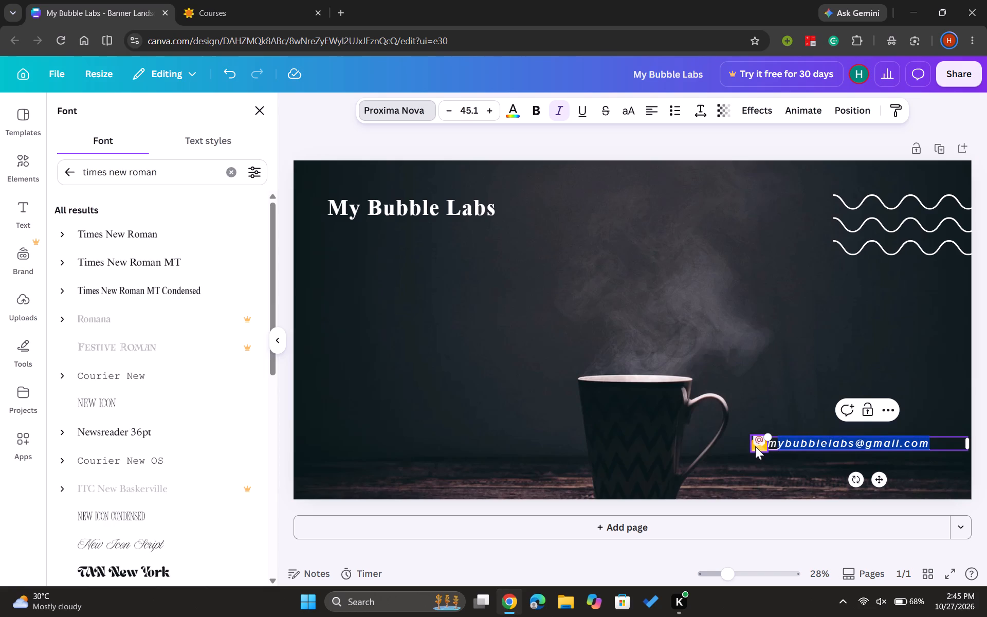
drag(755, 446, 757, 446)
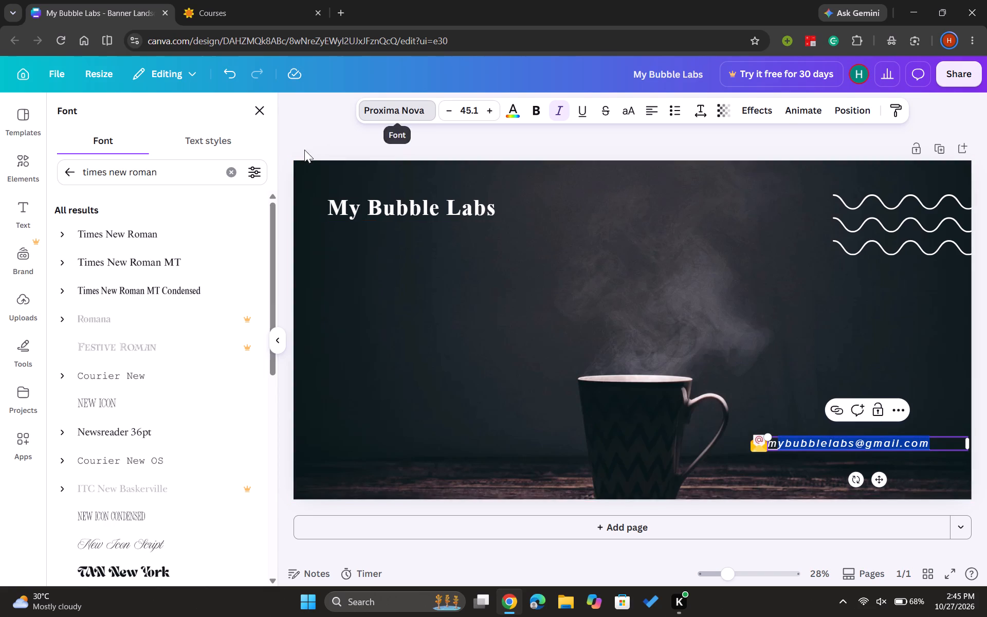
click(927, 448)
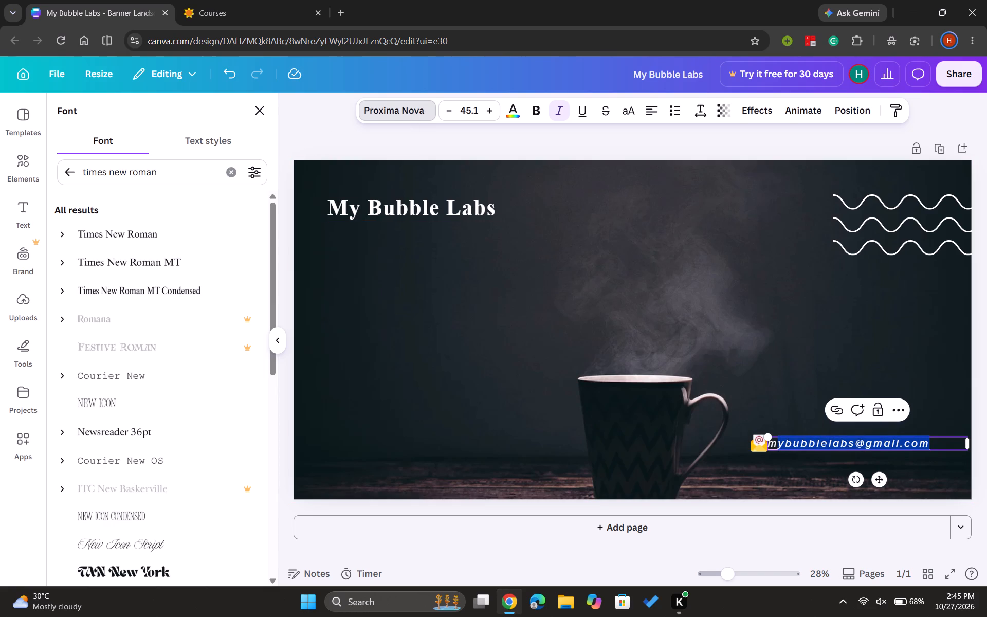
drag(930, 442, 766, 444)
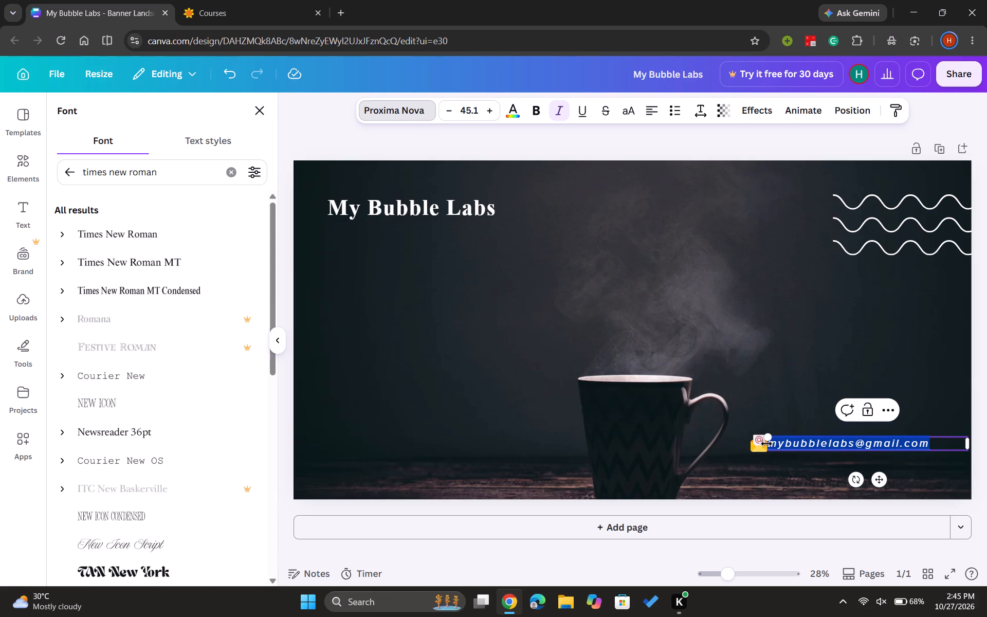
drag(766, 444, 770, 442)
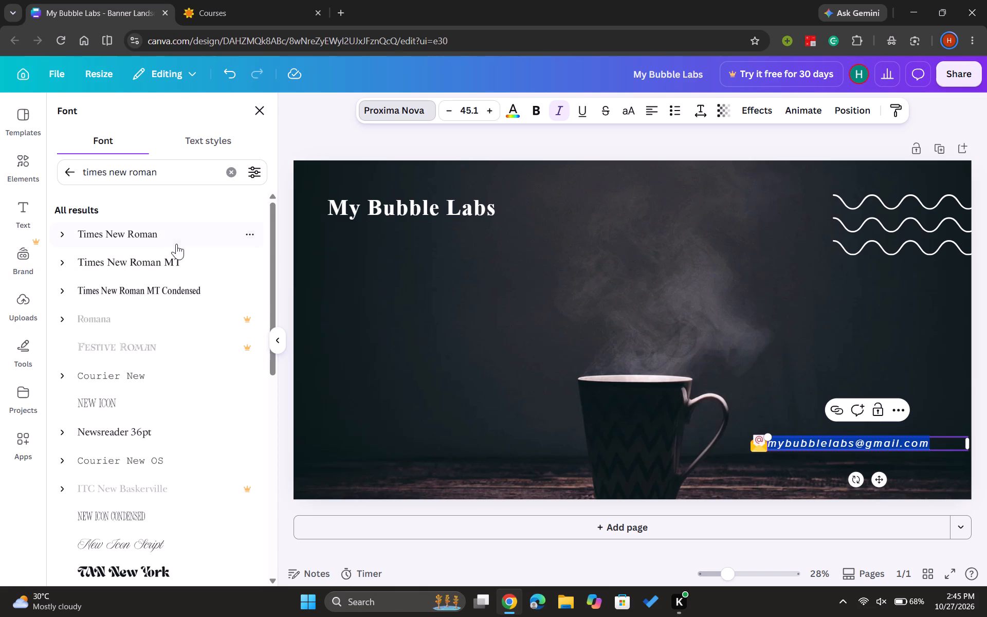
click(169, 234)
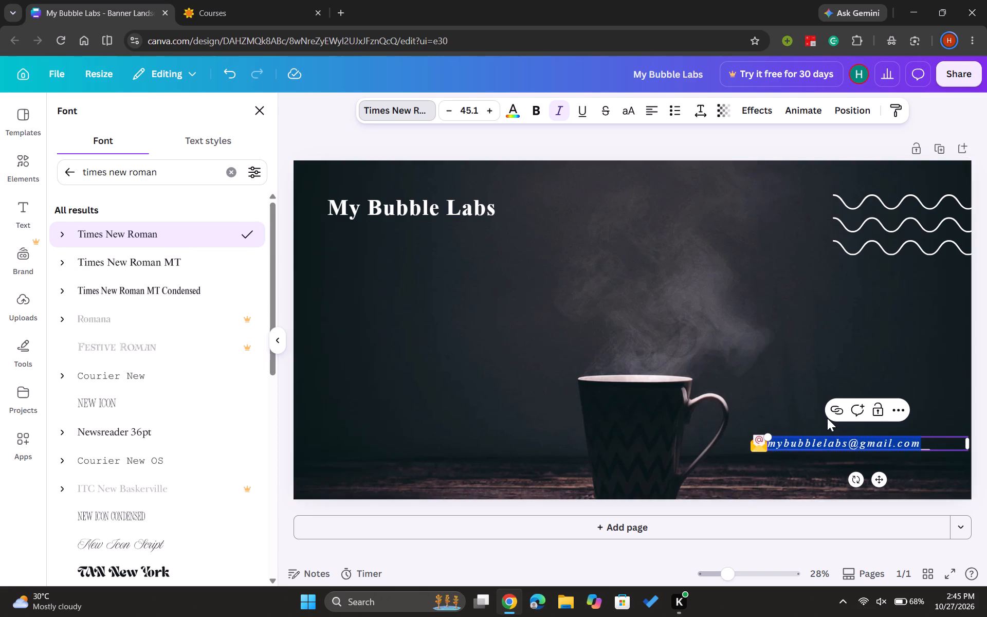
Delete the envelope icon beside the email text.
click(753, 443)
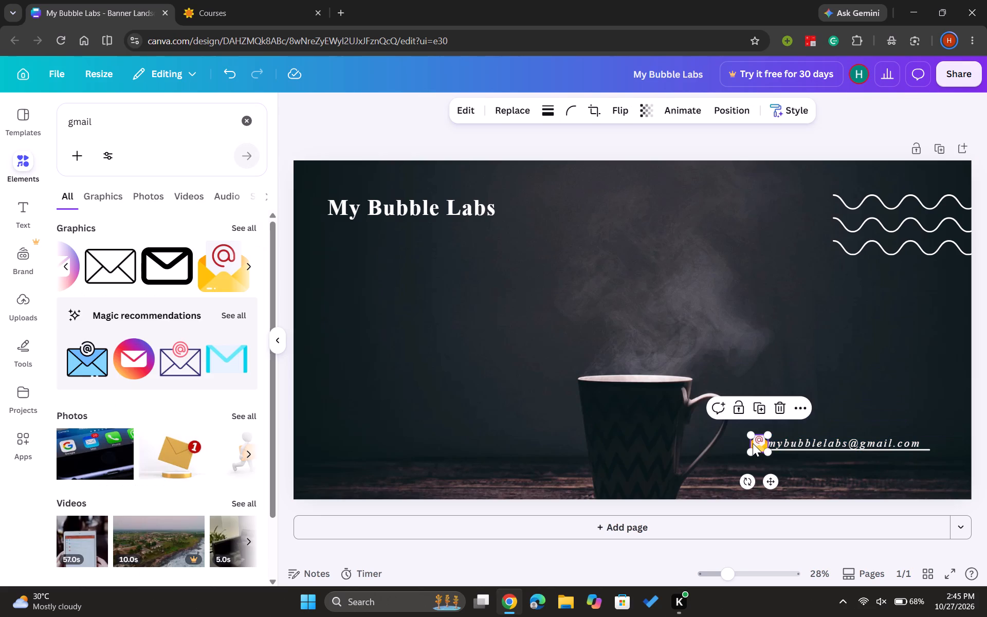
click(784, 409)
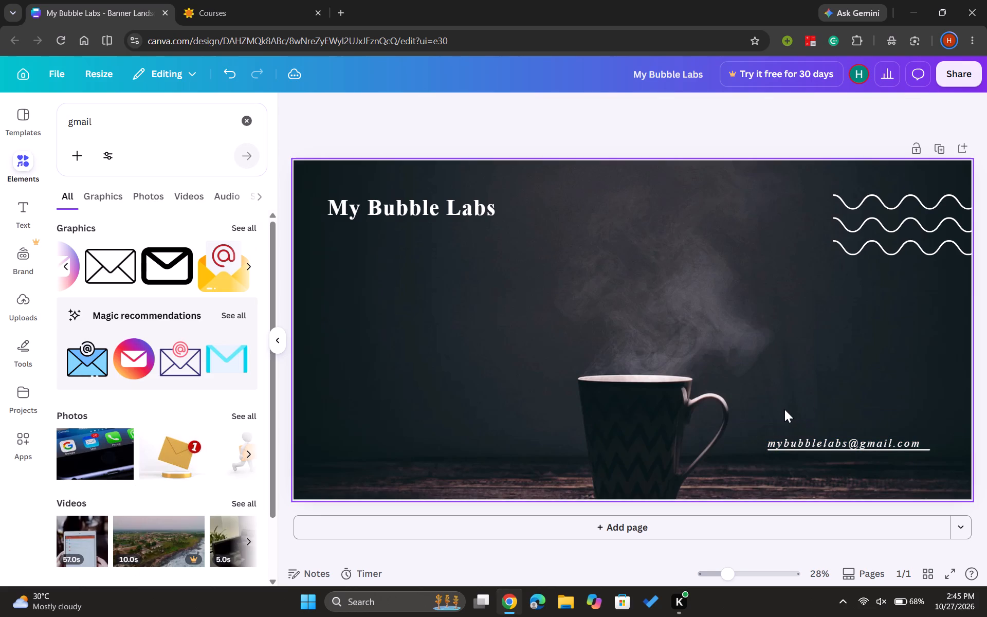
Delete the thin line underneath the email text.
click(921, 449)
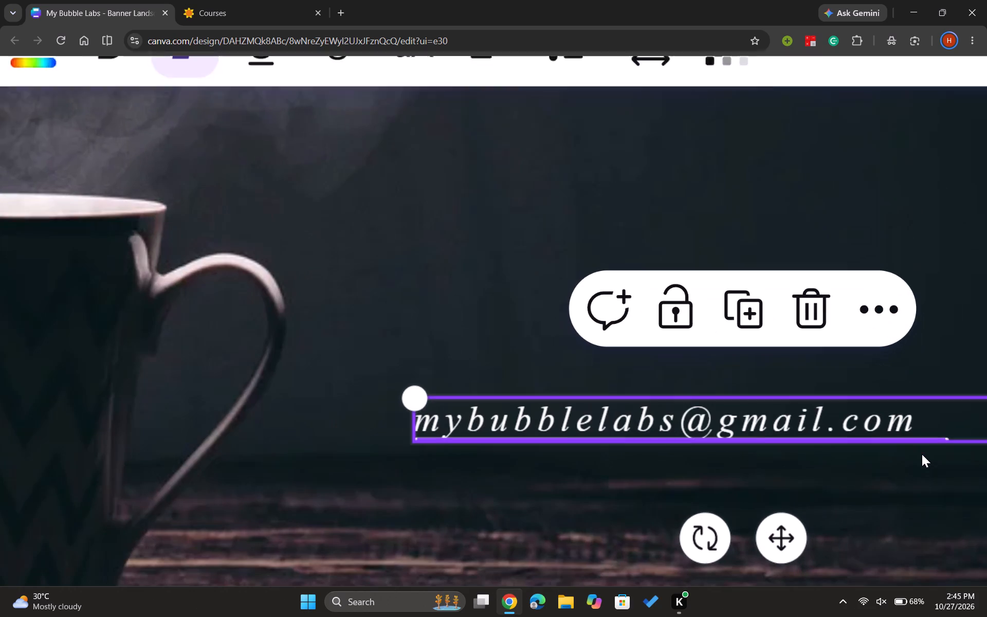
click(940, 474)
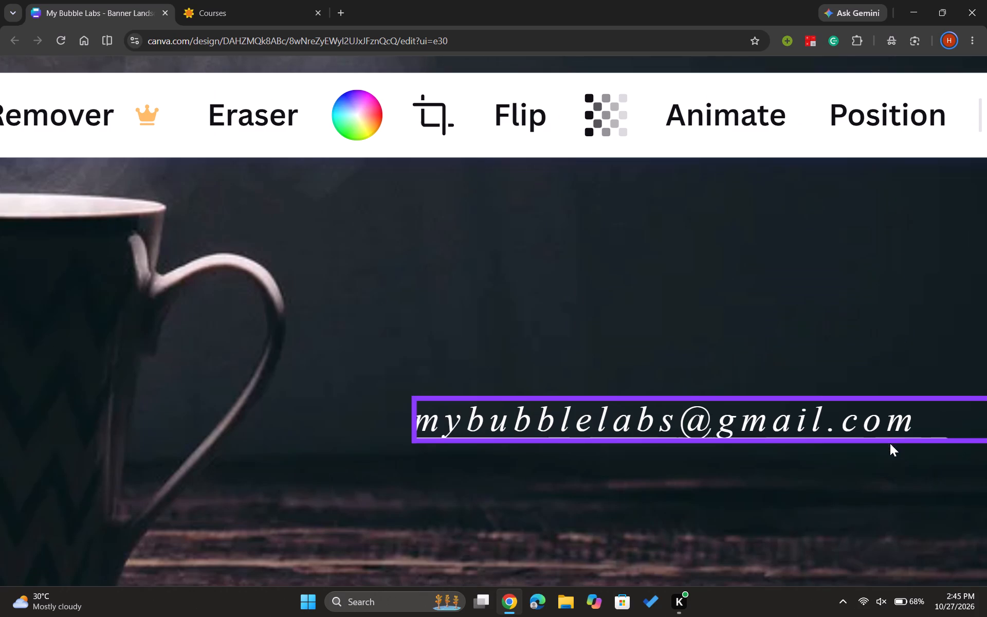
click(890, 448)
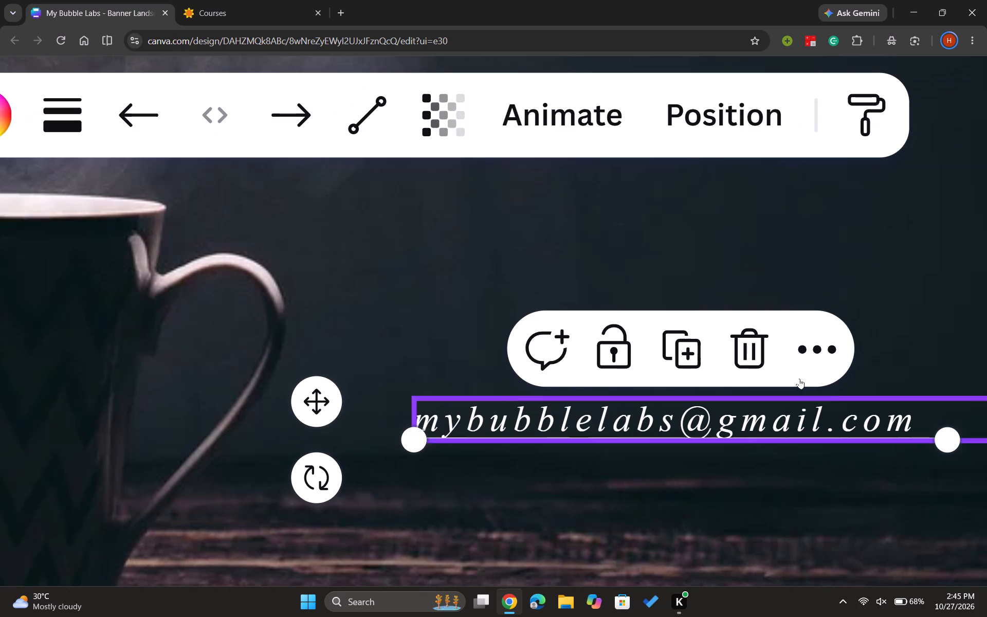
click(758, 351)
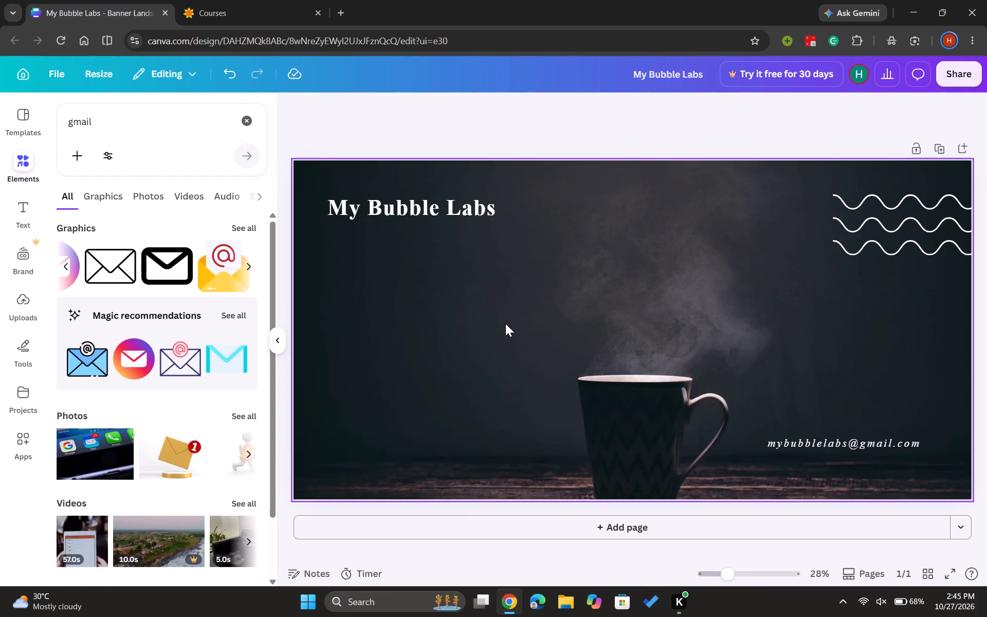
Search the elements for "contact us" and browse the graphics found.
click(245, 116)
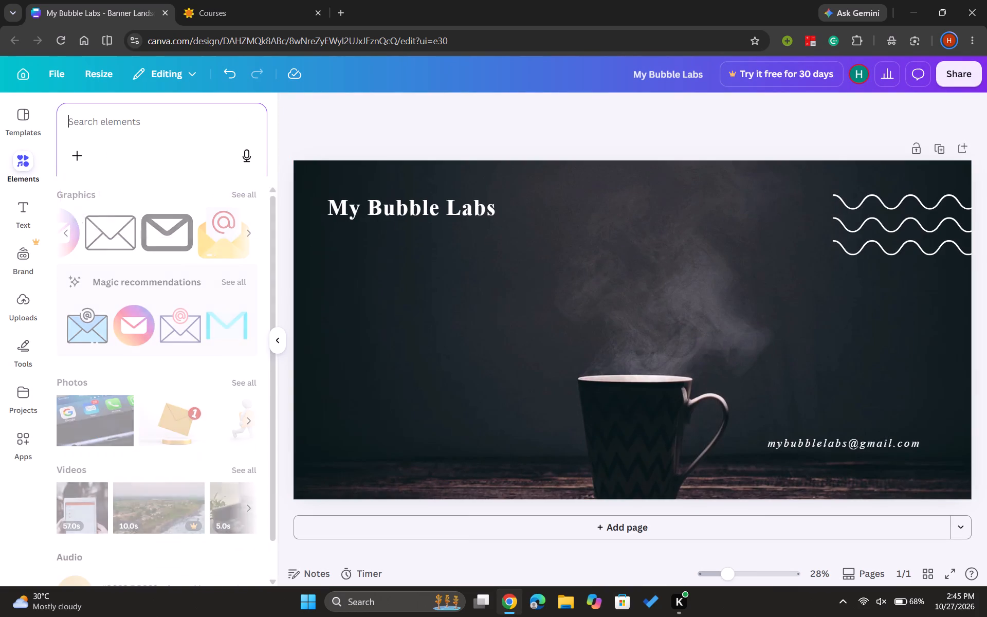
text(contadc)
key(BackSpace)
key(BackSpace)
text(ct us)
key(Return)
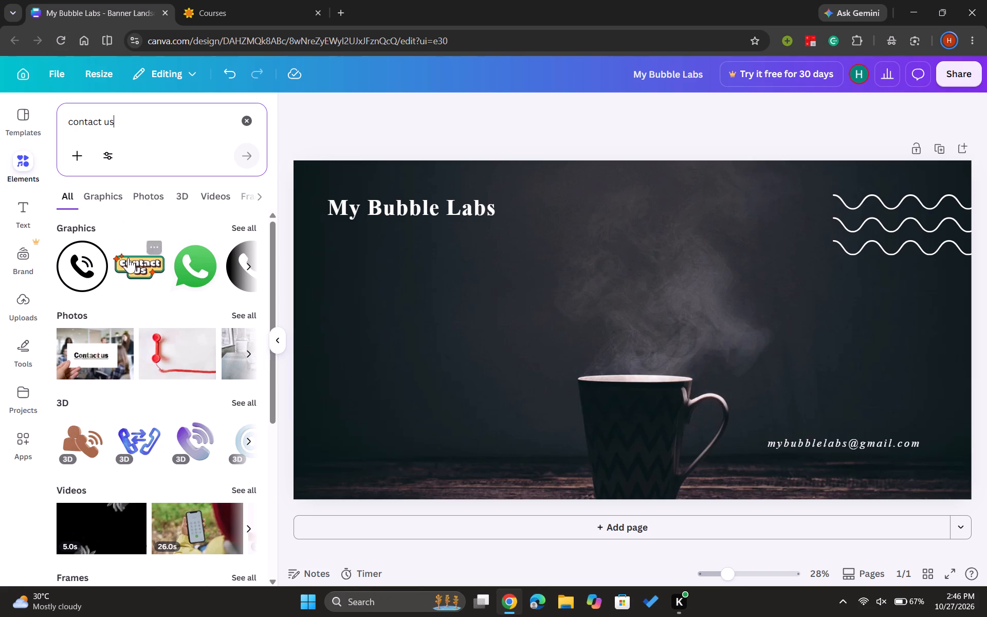
scroll(169, 275, left, 3)
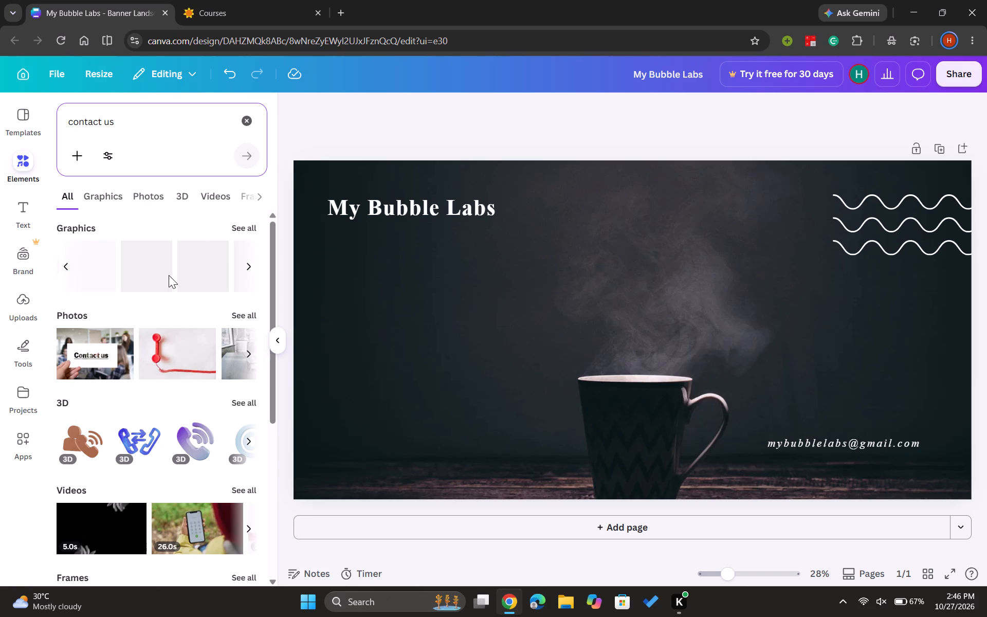
Replace the elements search with "gmail" and run it.
click(163, 115)
drag(162, 115, 27, 113)
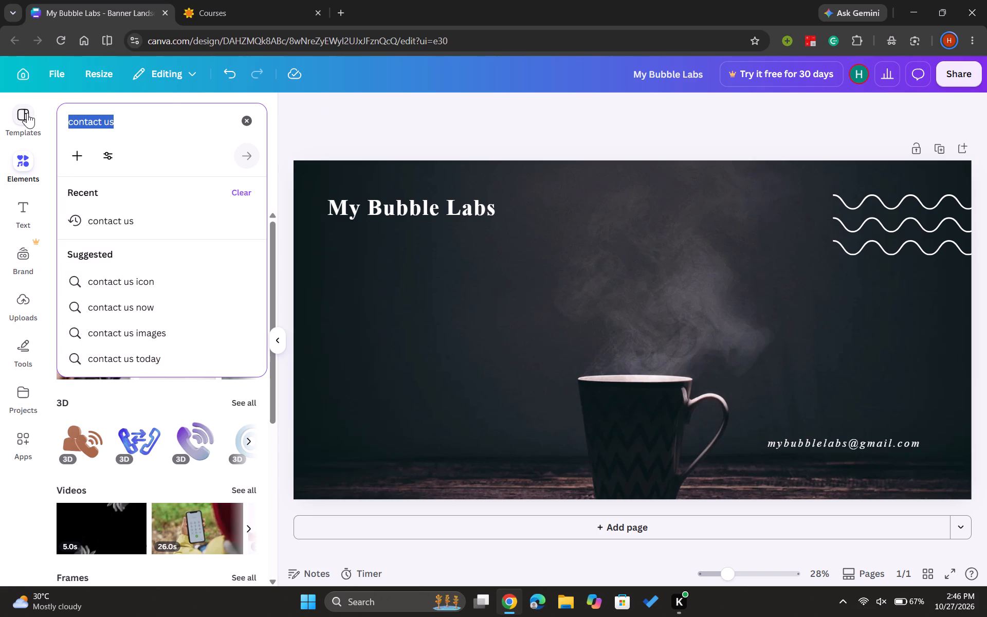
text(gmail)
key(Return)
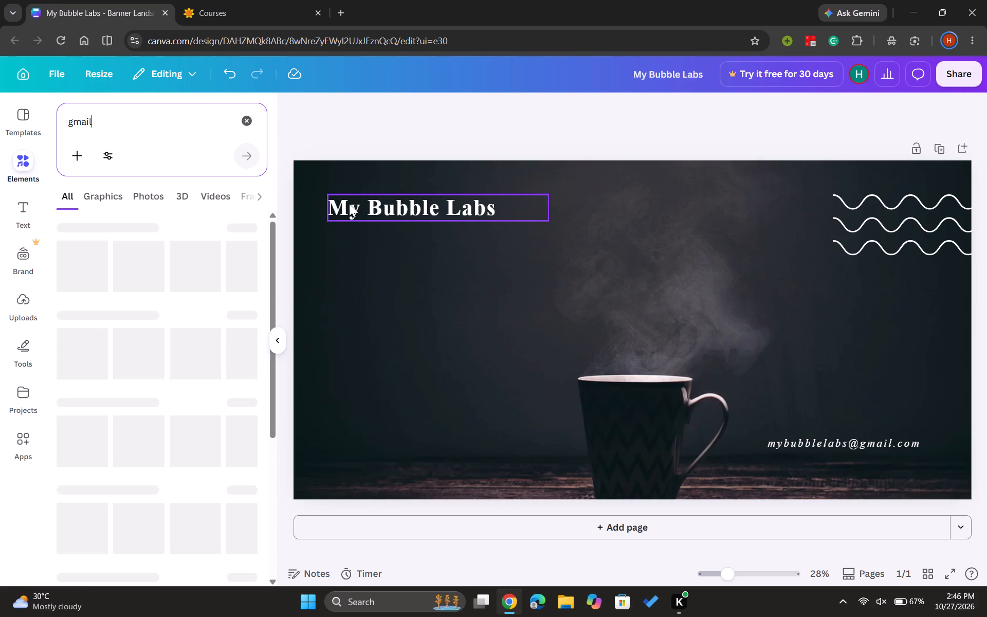
Move the "My Bubble Labs" heading slightly to the right along the banner's upper edge.
drag(349, 203, 357, 204)
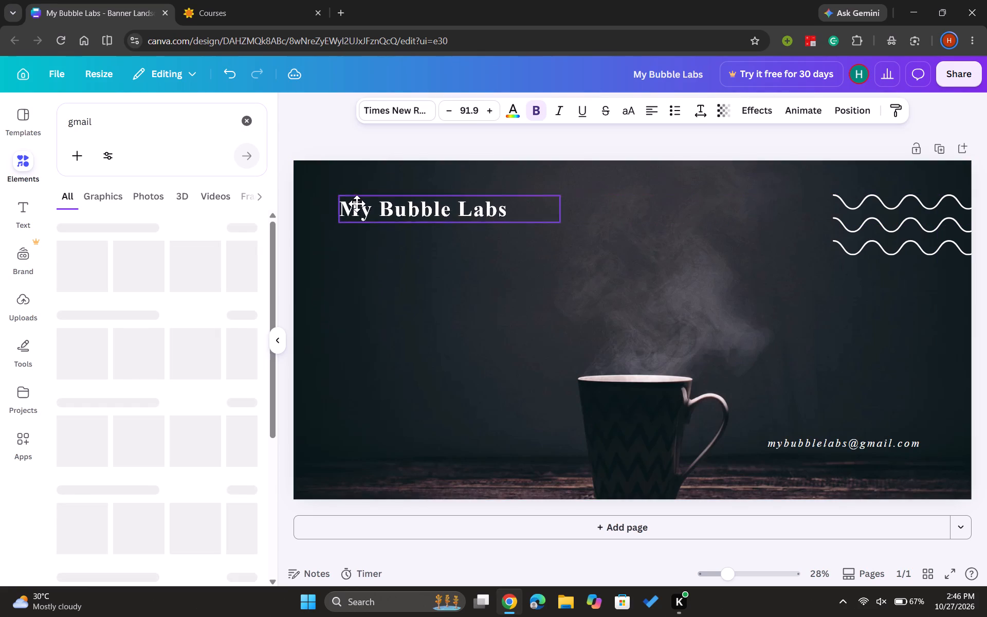
Move the "My Bubble Labs" heading slightly within the banner's upper-left area, closer to the top edge.
drag(357, 204, 353, 198)
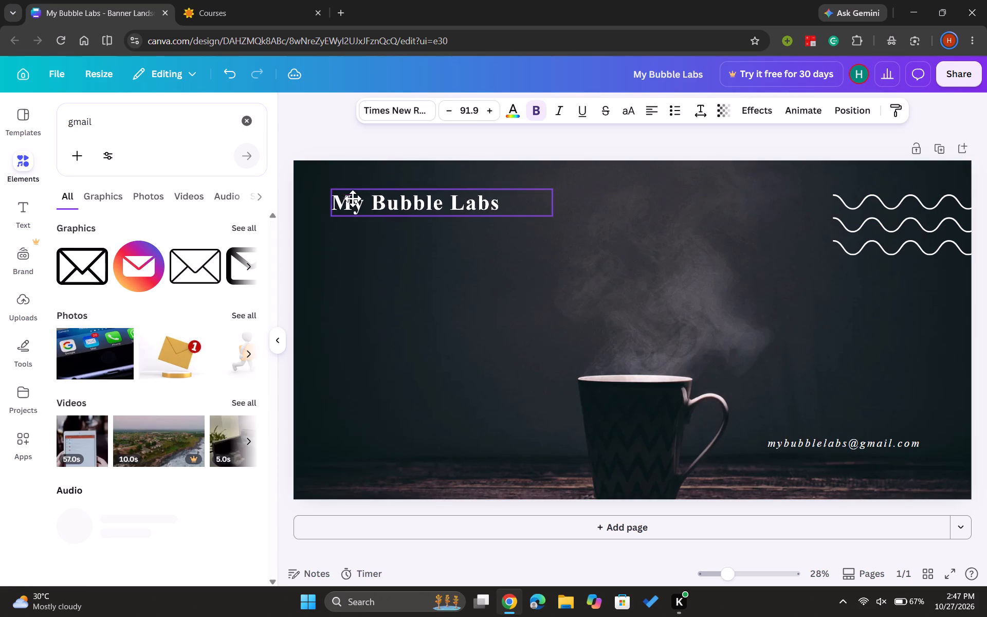
drag(353, 198, 356, 198)
click(418, 352)
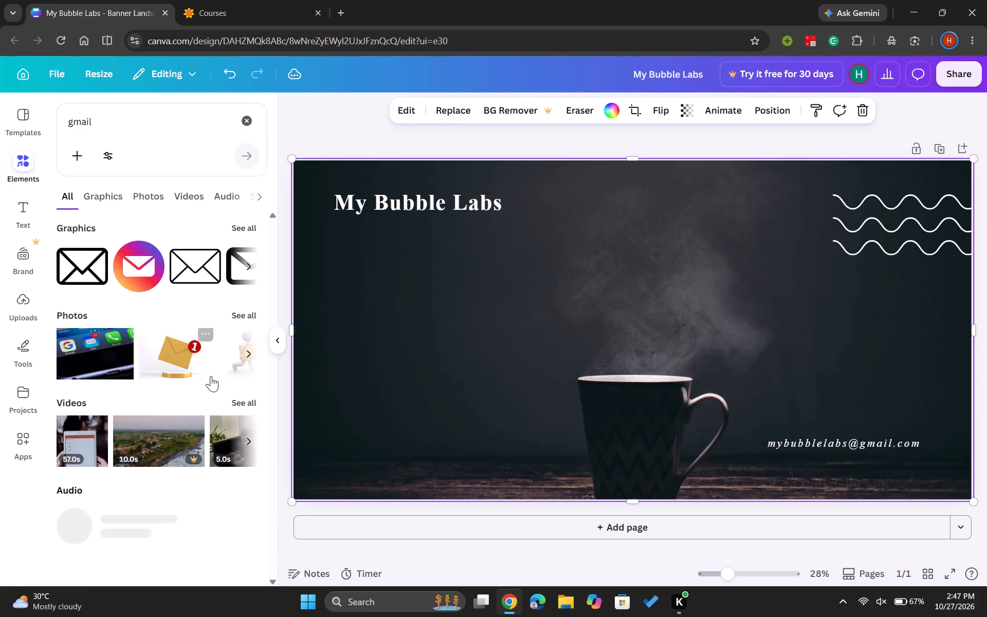
Add the black outlined envelope graphic from the gmail results to the banner and shrink it to a small icon.
click(82, 260)
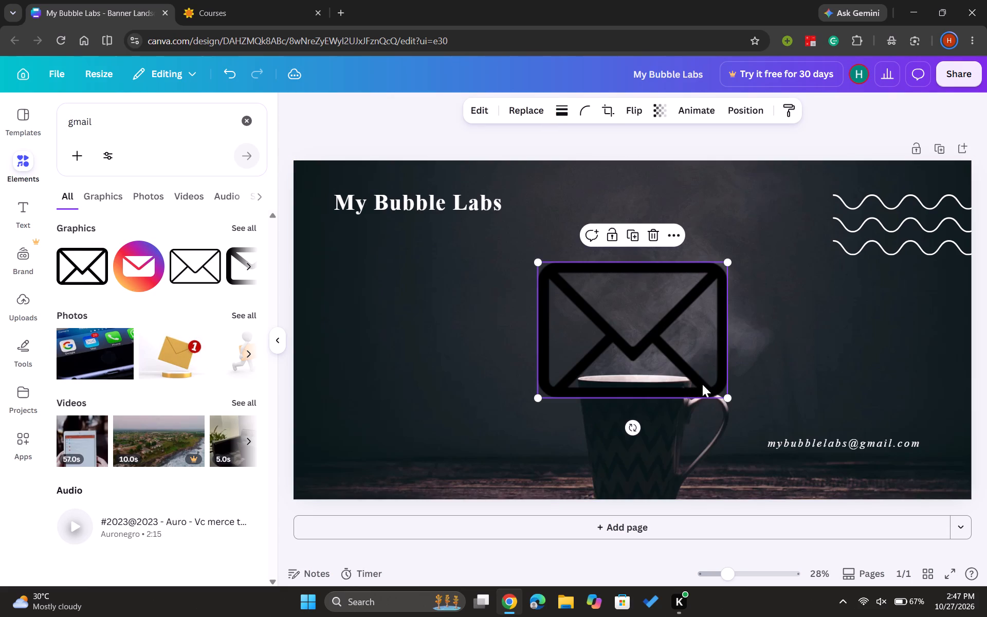
drag(725, 395, 624, 310)
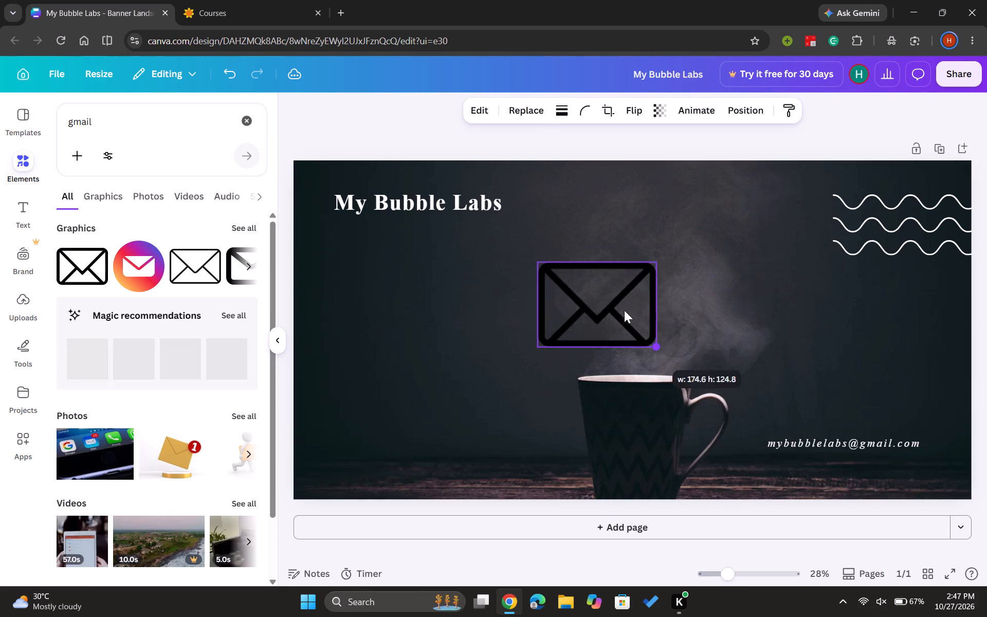
drag(624, 310, 568, 278)
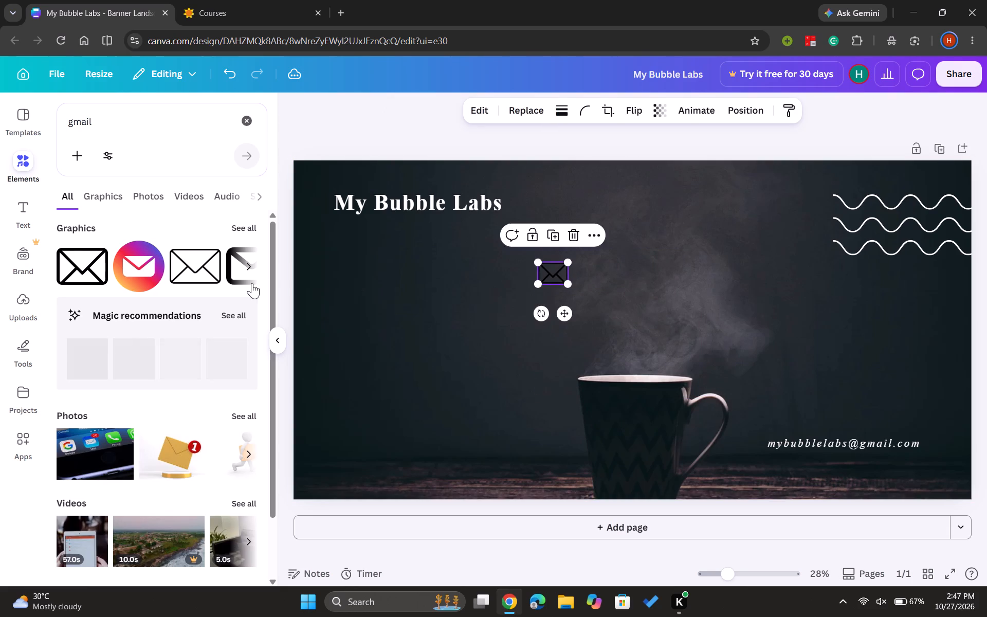
Undo the resizing and insertion of the black outlined envelope graphic on the banner.
key(ctrl+z)
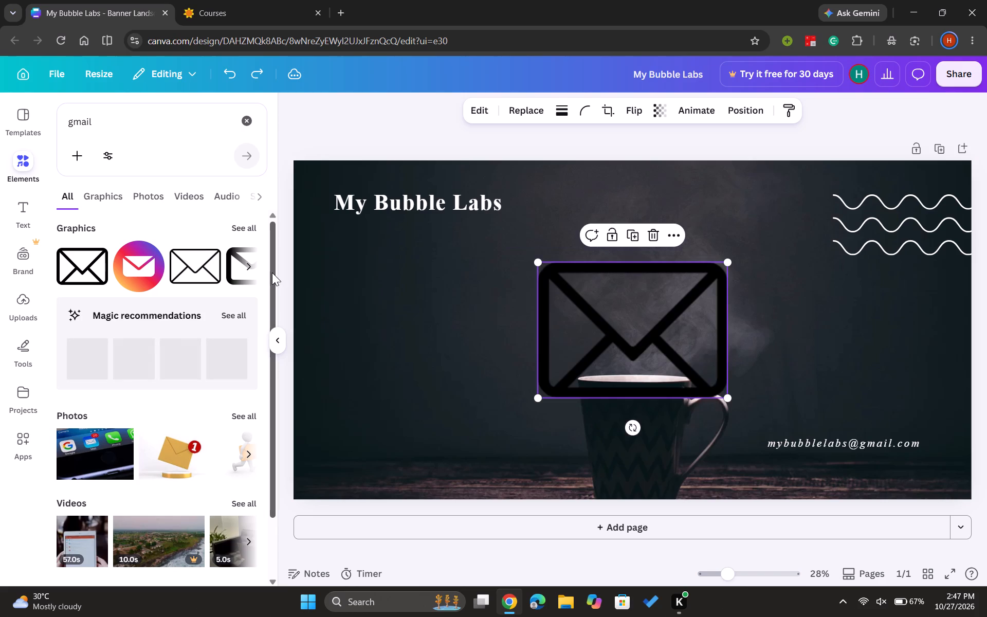
key(ctrl+z)
Add the recommended envelope graphic with the @ symbol, shrink it to icon size, and place it just before the email text.
scroll(200, 266, left, 2)
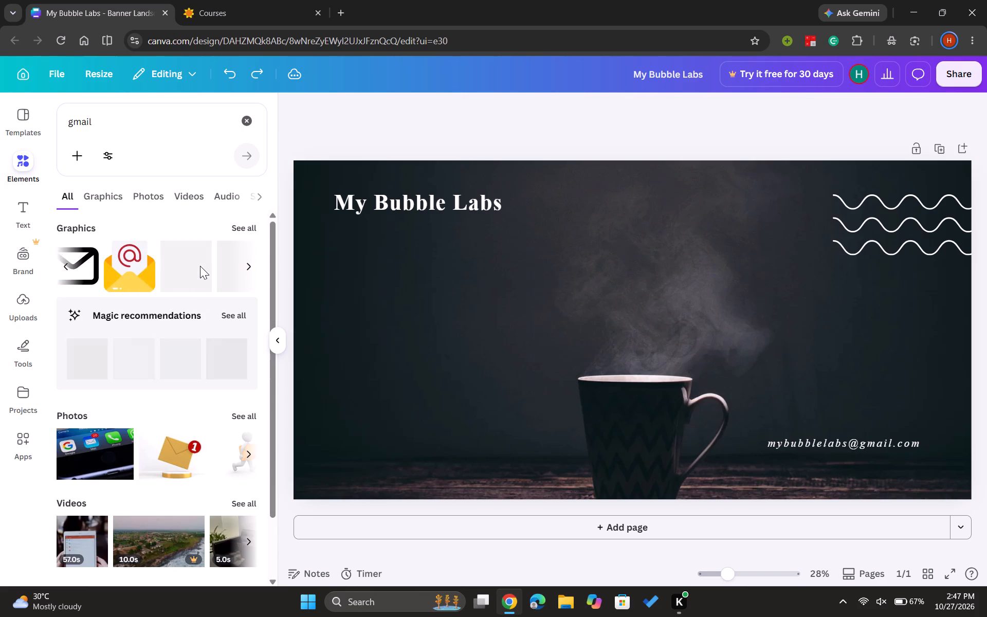
scroll(200, 266, left, 2)
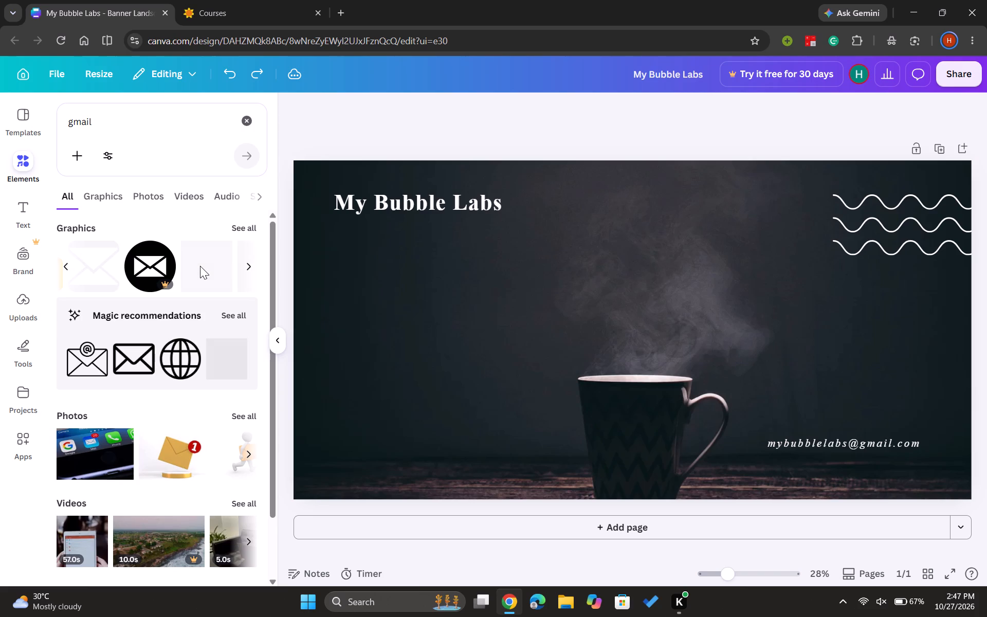
click(79, 352)
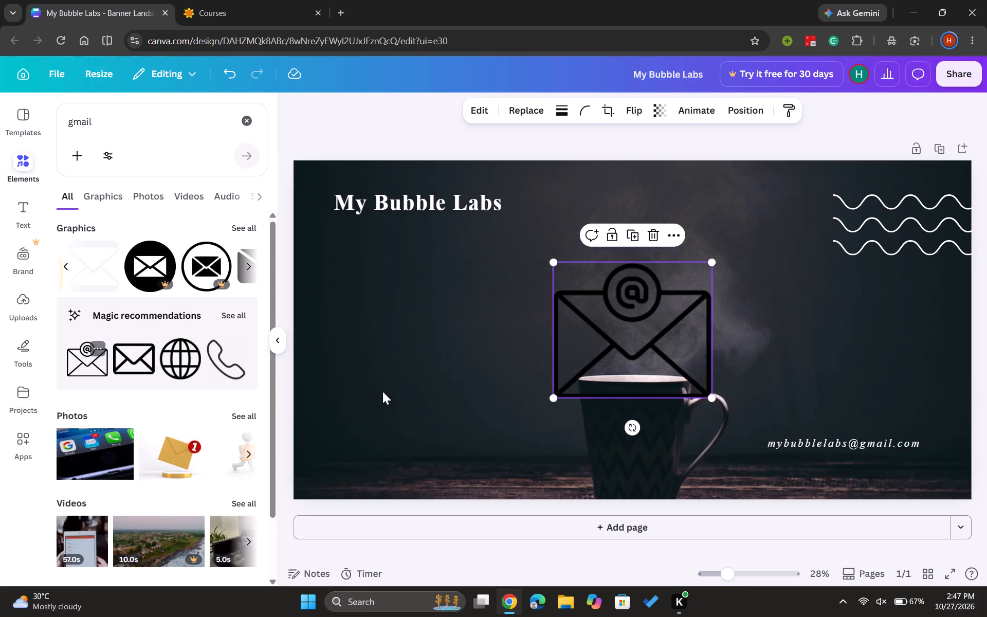
drag(714, 397, 612, 321)
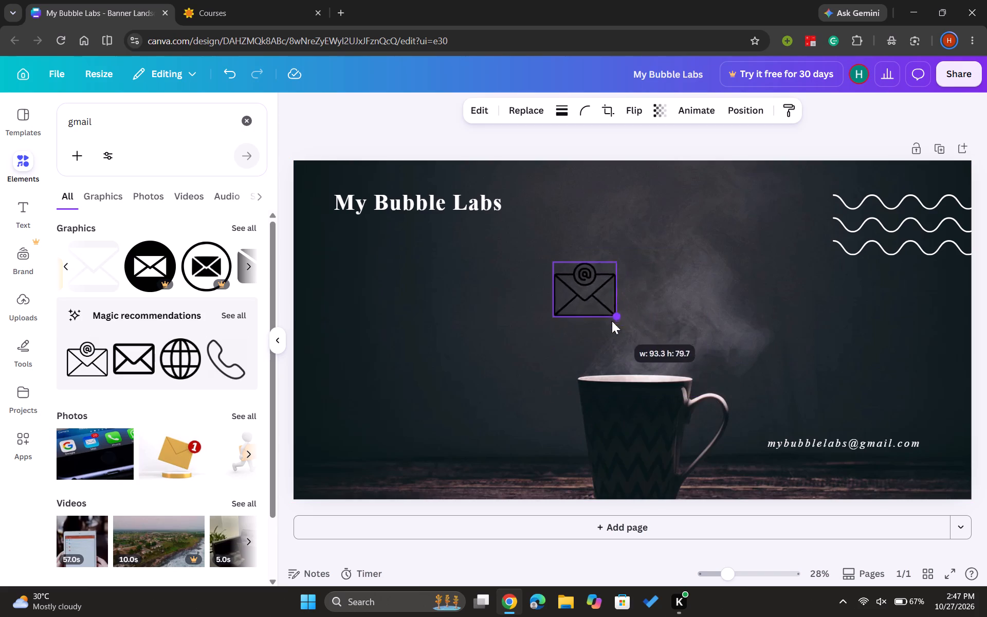
drag(612, 321, 578, 281)
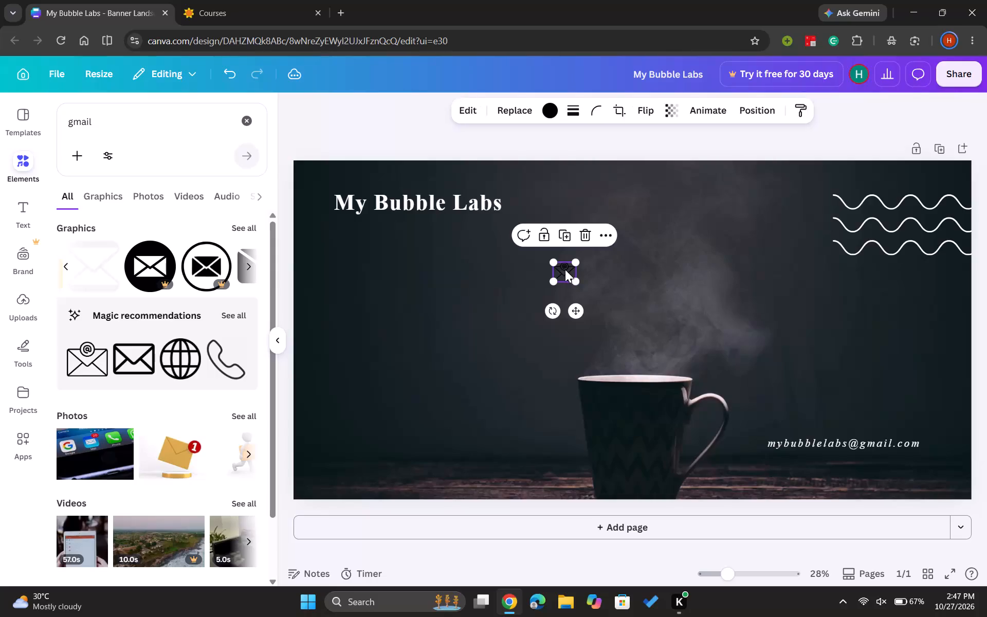
drag(565, 269, 752, 437)
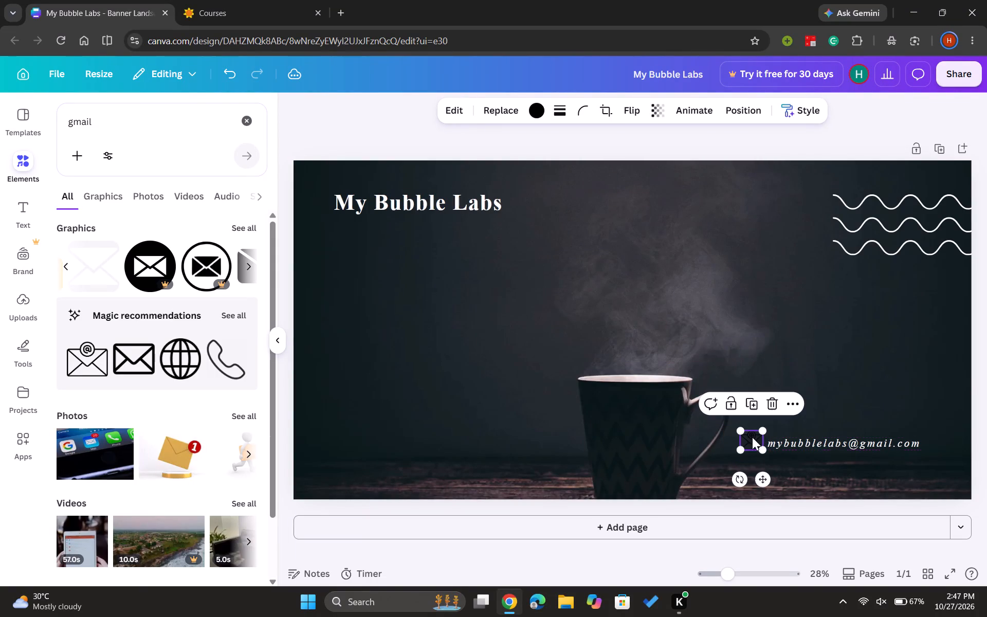
Change the @ envelope icon's colour from the graphic colours to white.
click(537, 107)
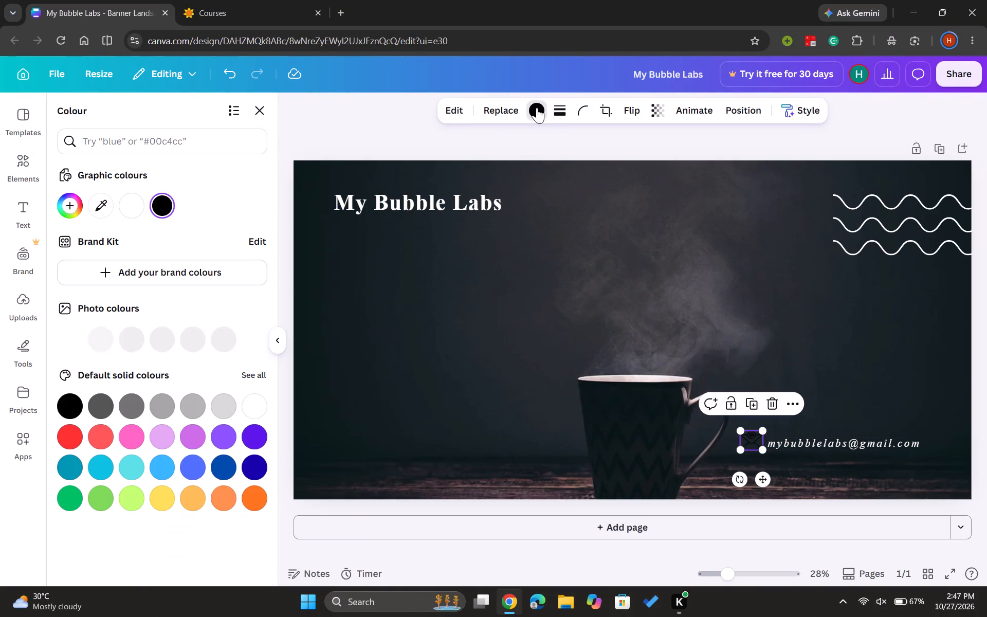
click(136, 199)
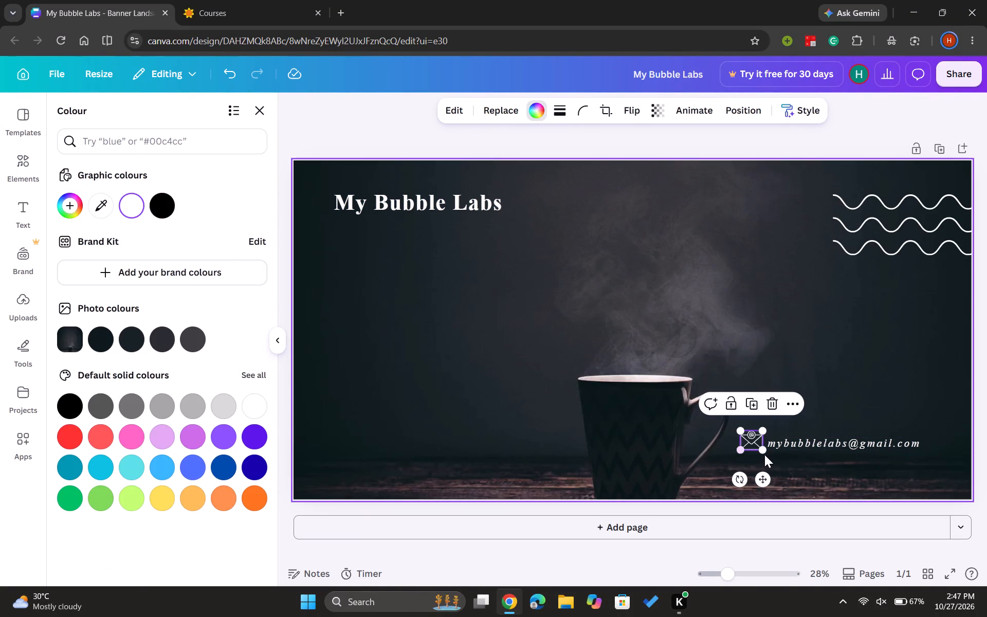
Shrink the white envelope icon further and align it directly in front of the email text at the same height.
drag(763, 449, 754, 444)
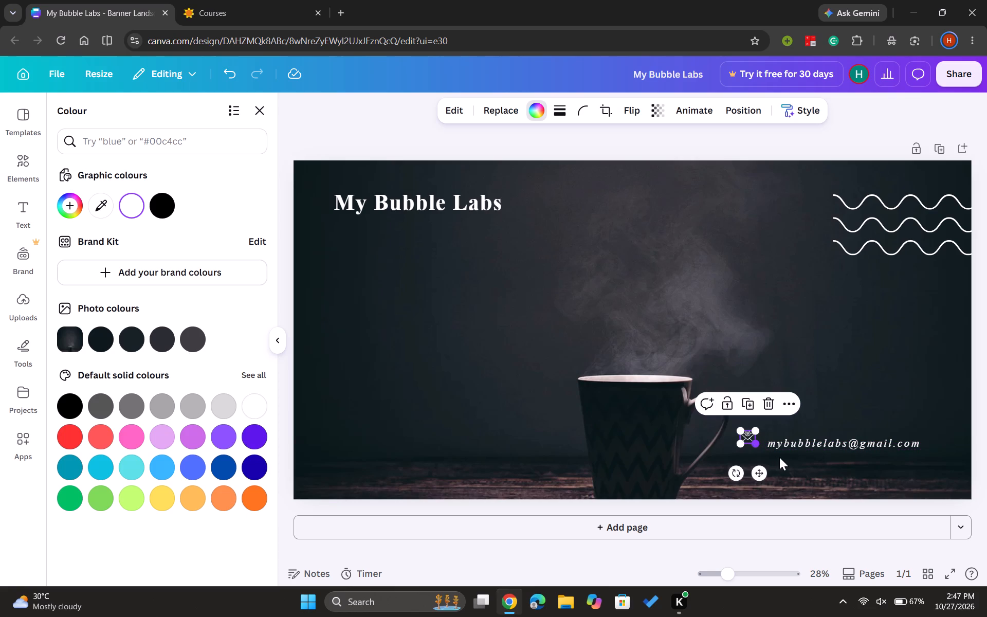
drag(694, 423, 710, 440)
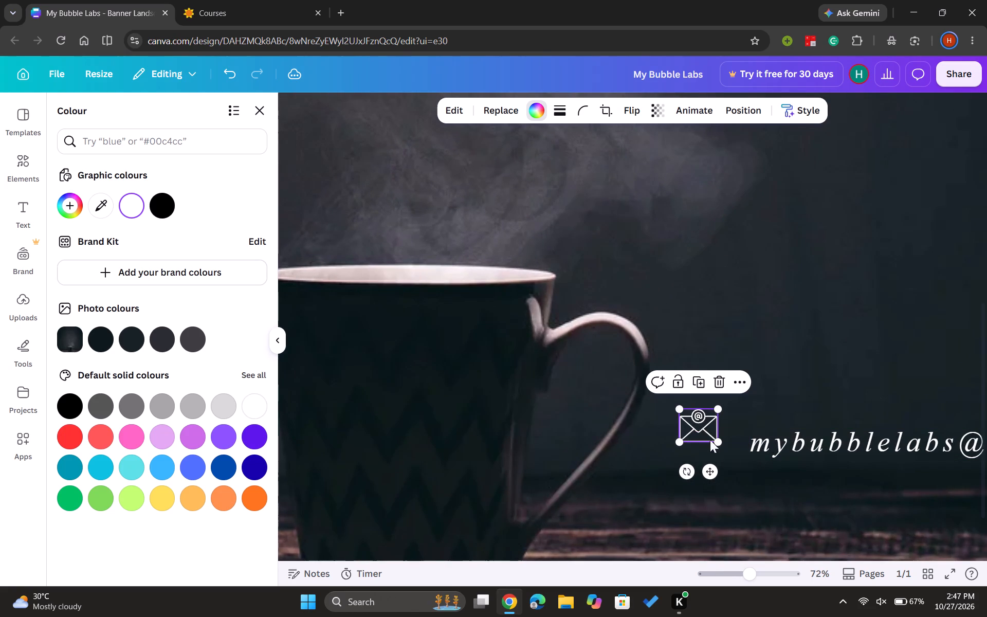
drag(710, 440, 723, 439)
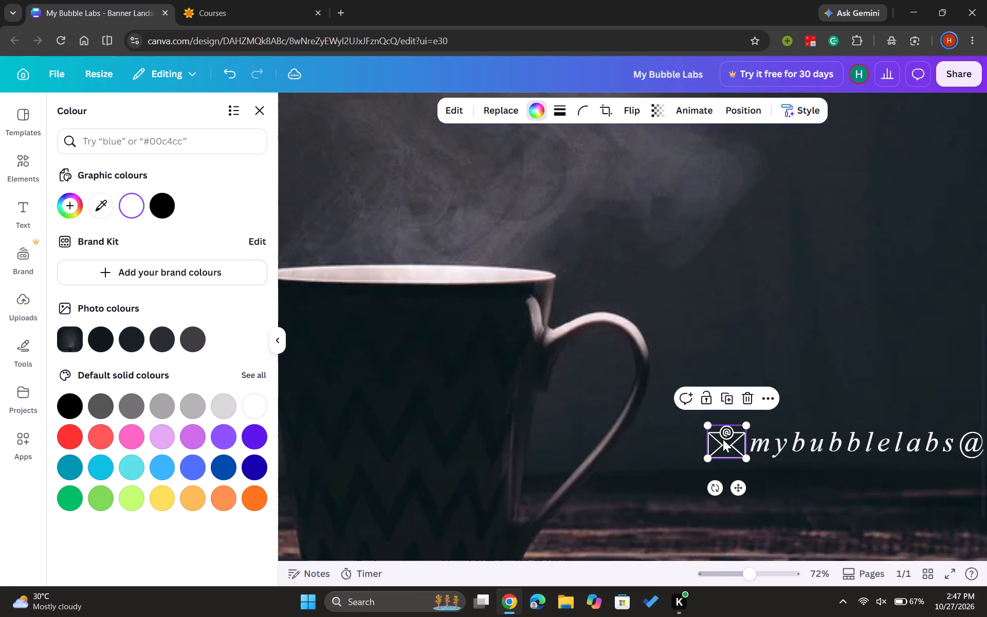
click(870, 360)
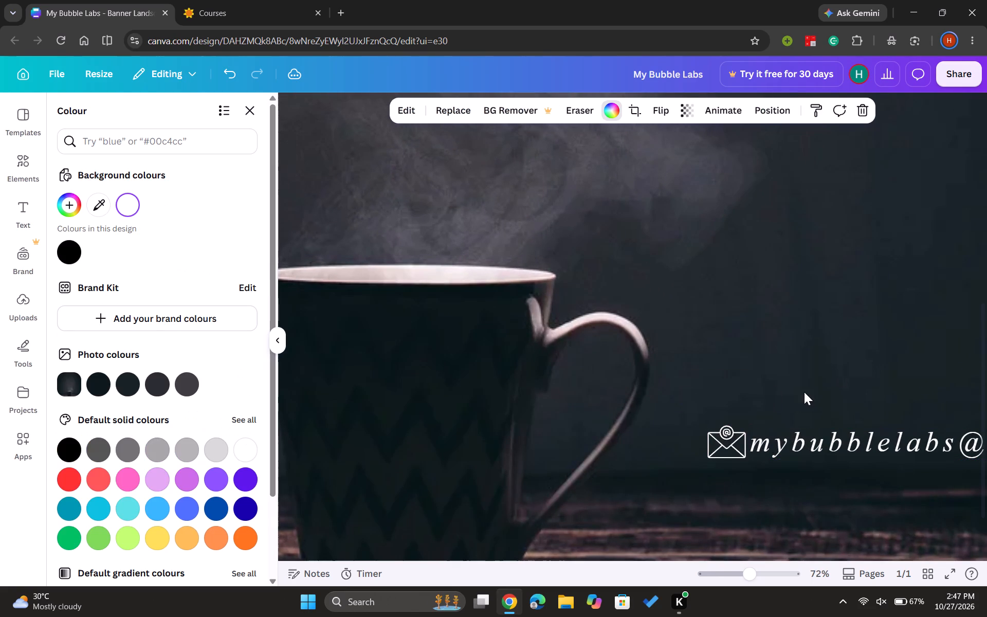
Nudge the white envelope icon slightly to the left to leave a small gap before the email text.
click(755, 410)
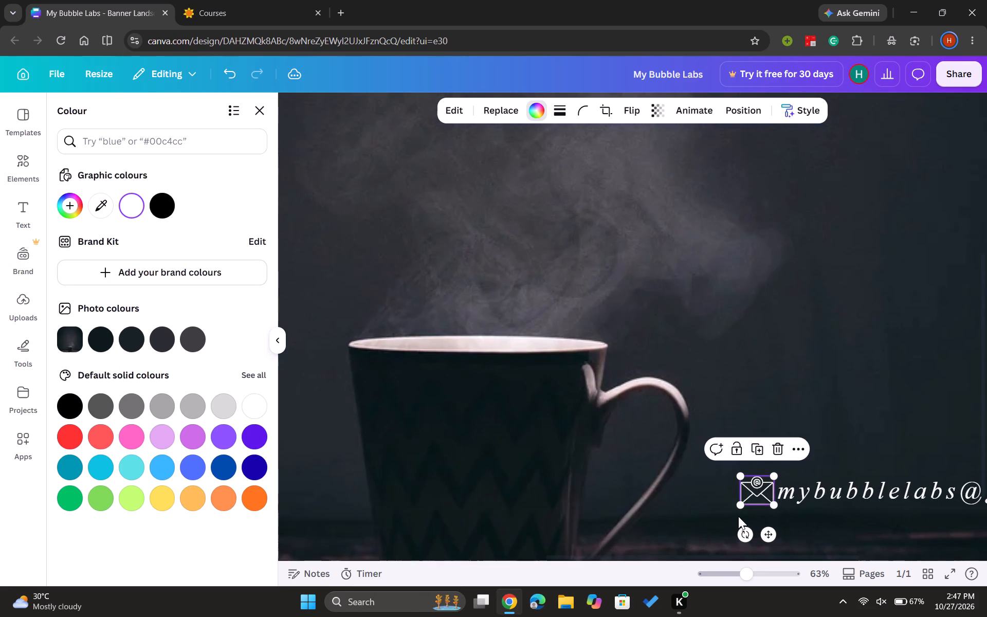
drag(752, 499, 745, 500)
click(903, 383)
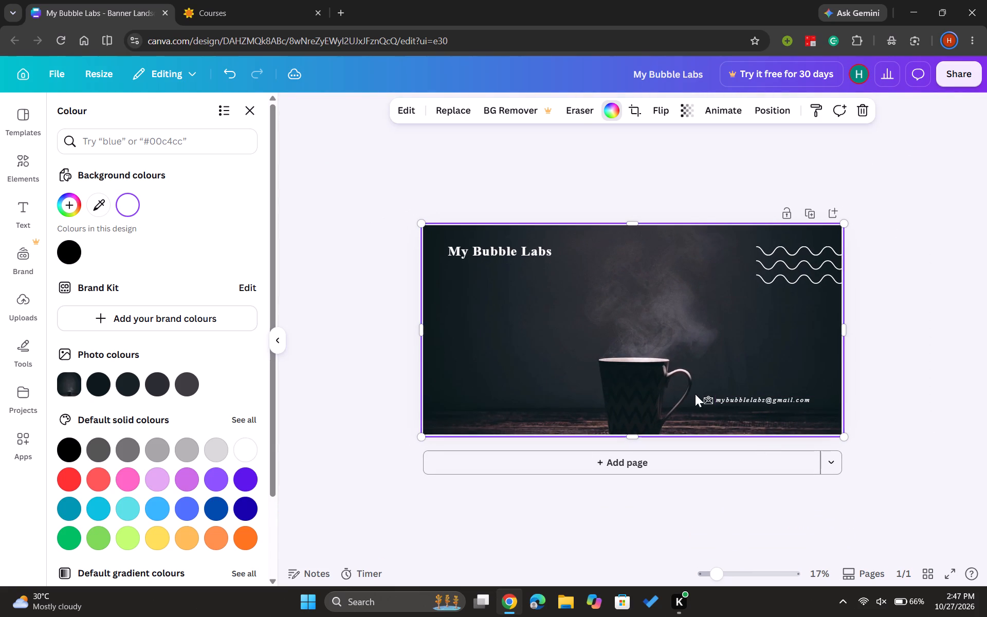
Move the envelope icon and email text together to the banner's lower-left area, left-aligned beneath the My Bubble Labs heading.
drag(694, 386, 818, 423)
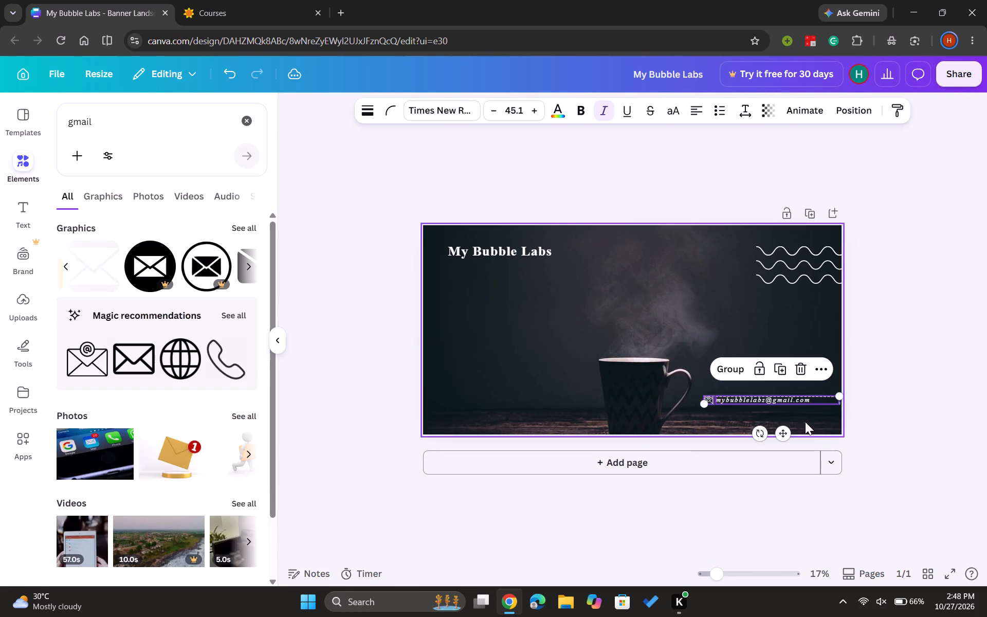
drag(776, 412, 695, 419)
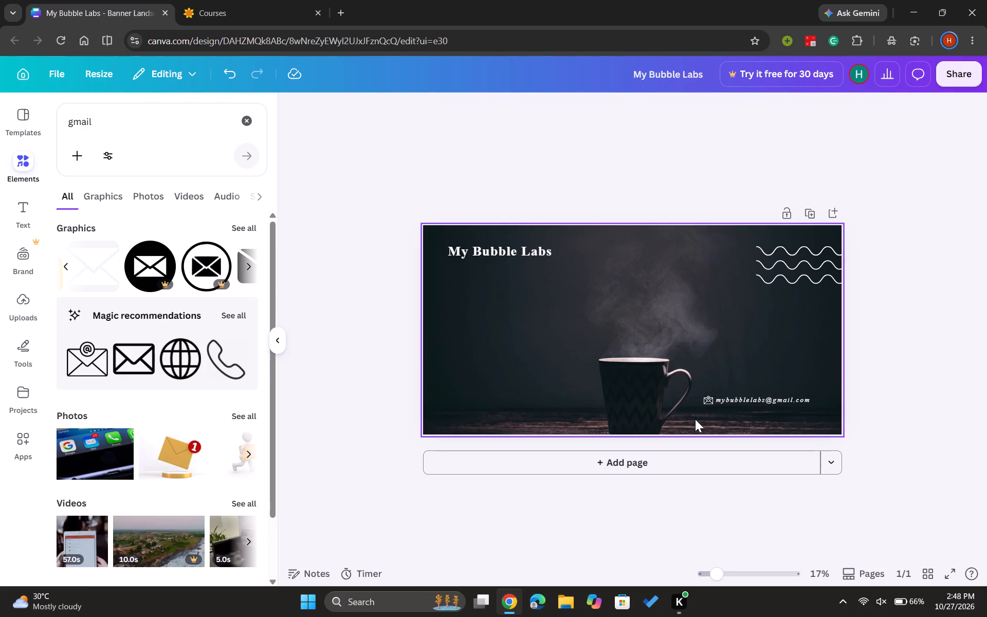
click(695, 419)
drag(693, 383, 784, 418)
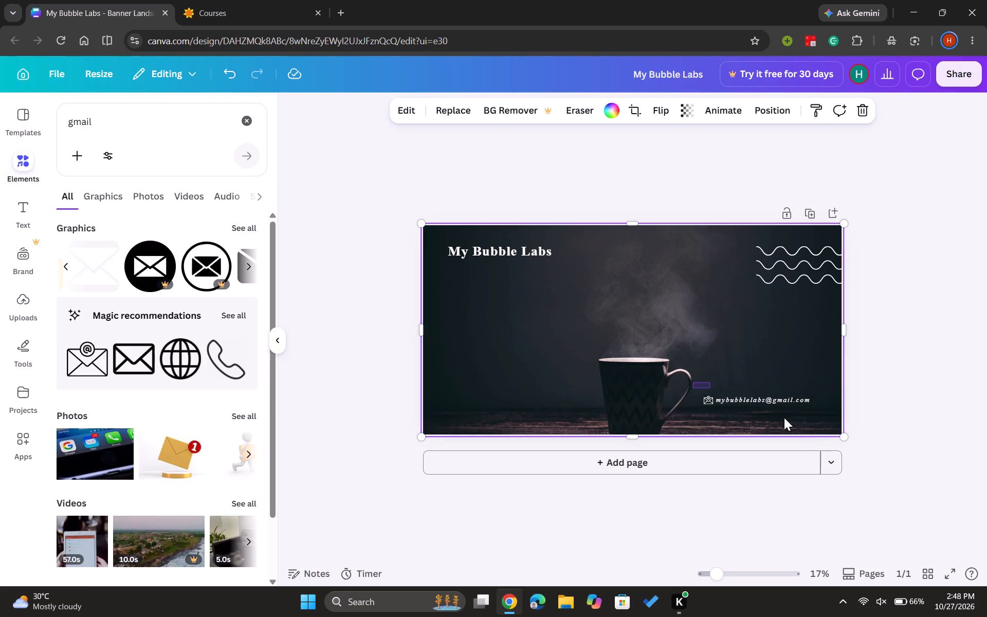
drag(784, 418, 817, 422)
drag(814, 401, 562, 400)
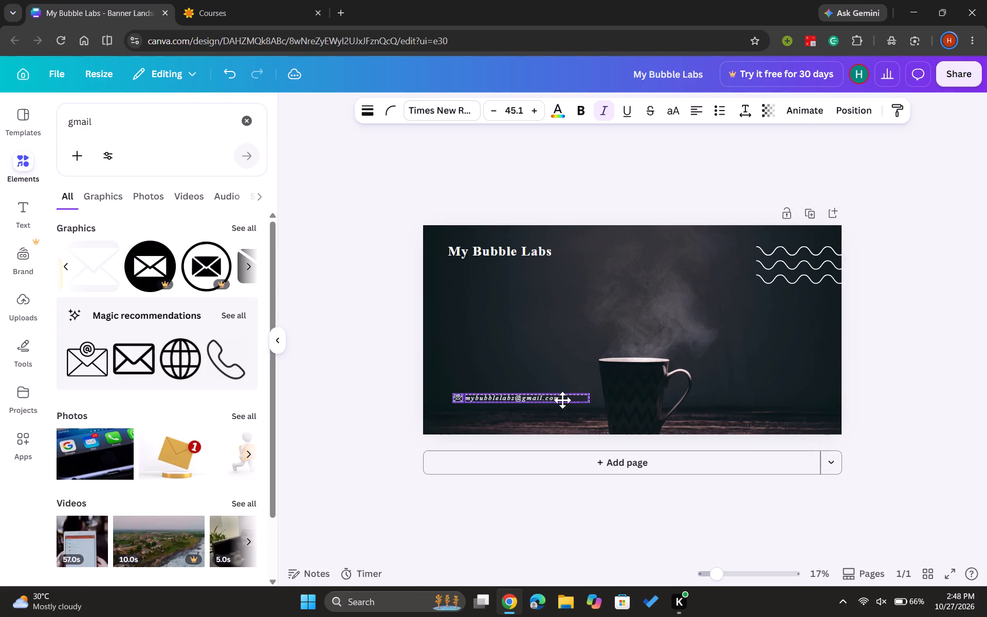
drag(562, 400, 570, 400)
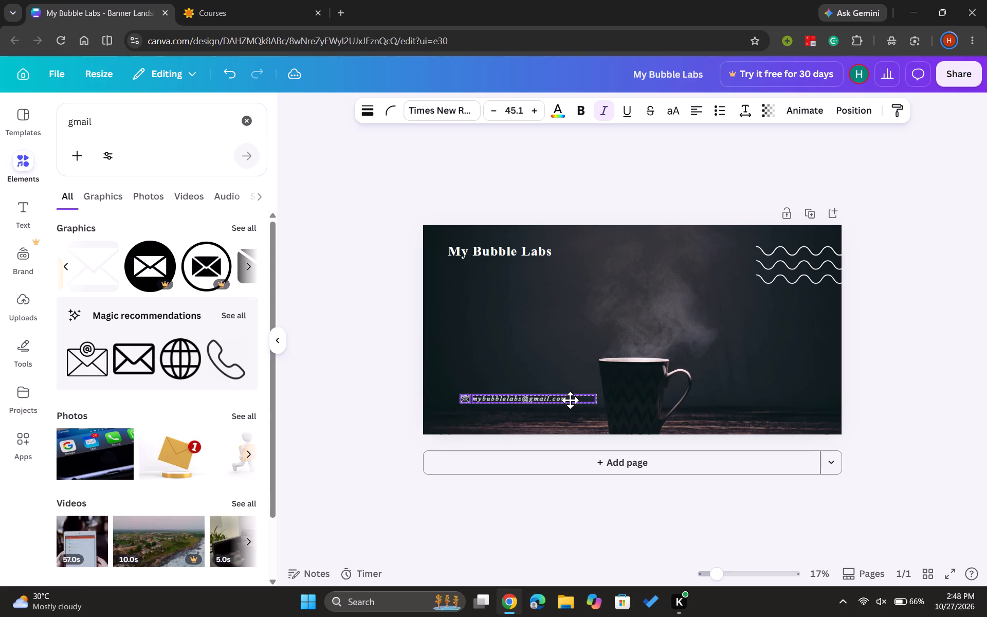
drag(570, 400, 564, 401)
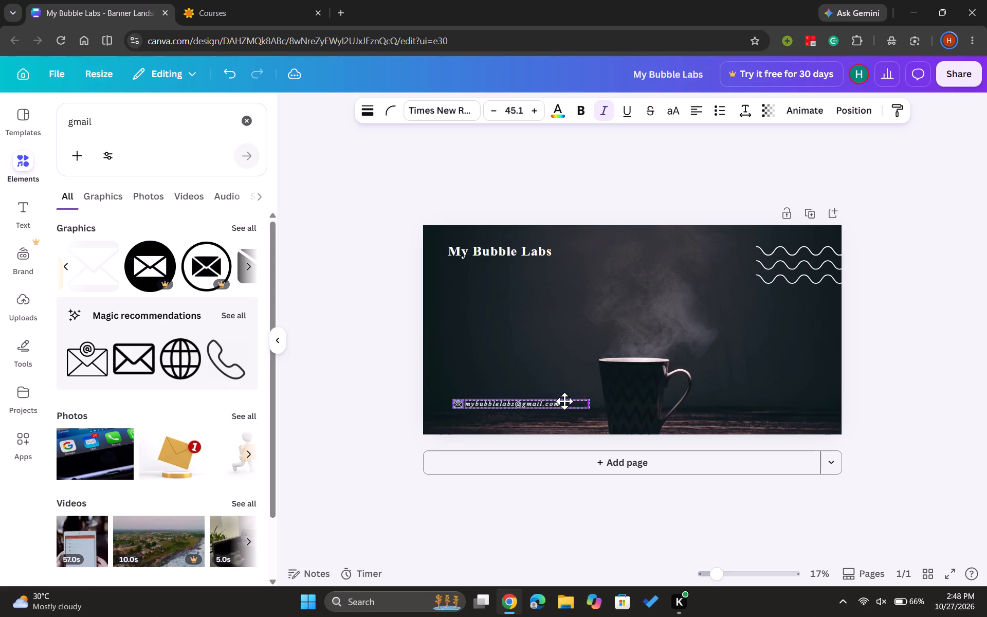
drag(564, 401, 560, 398)
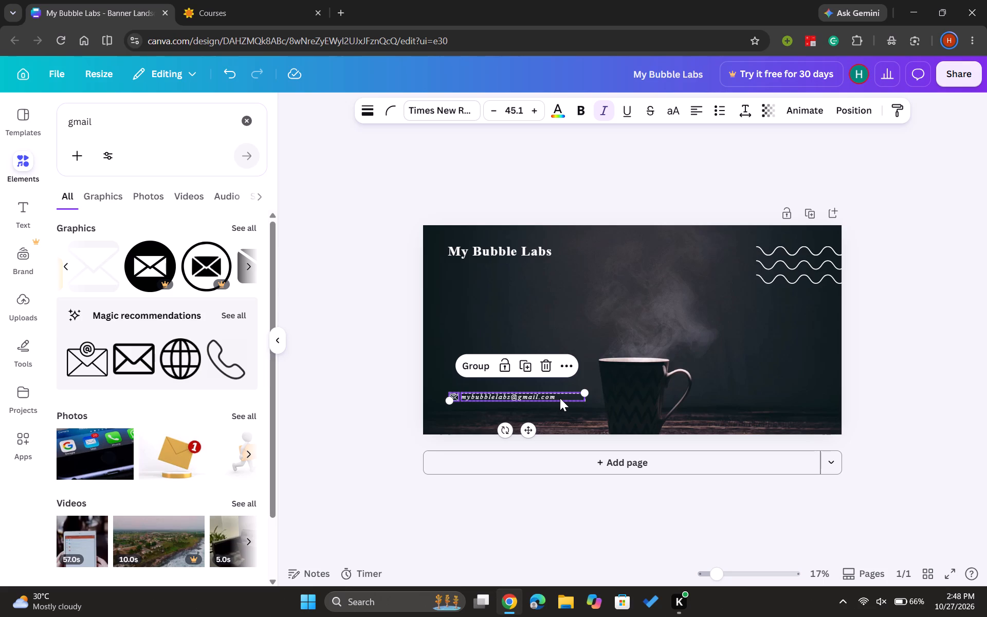
click(594, 289)
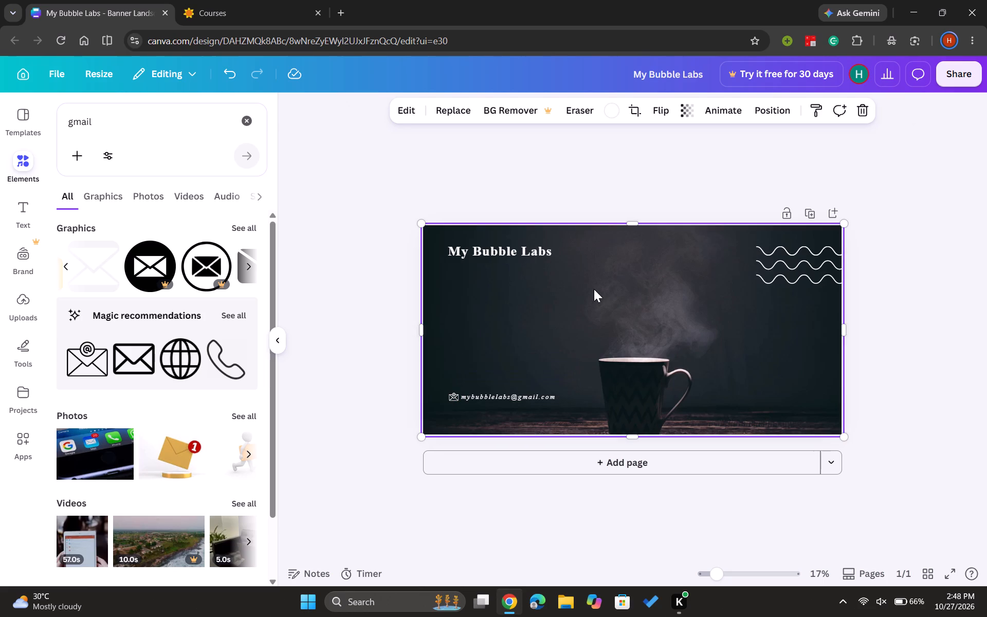
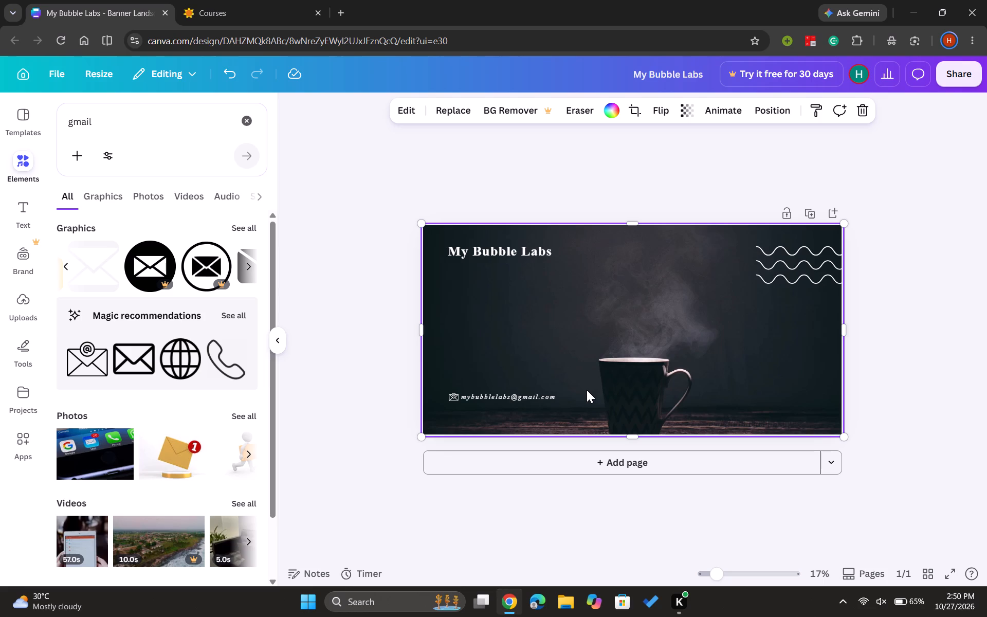
Open the "My Bubble Labs" heading text on the banner for editing.
double_click(523, 251)
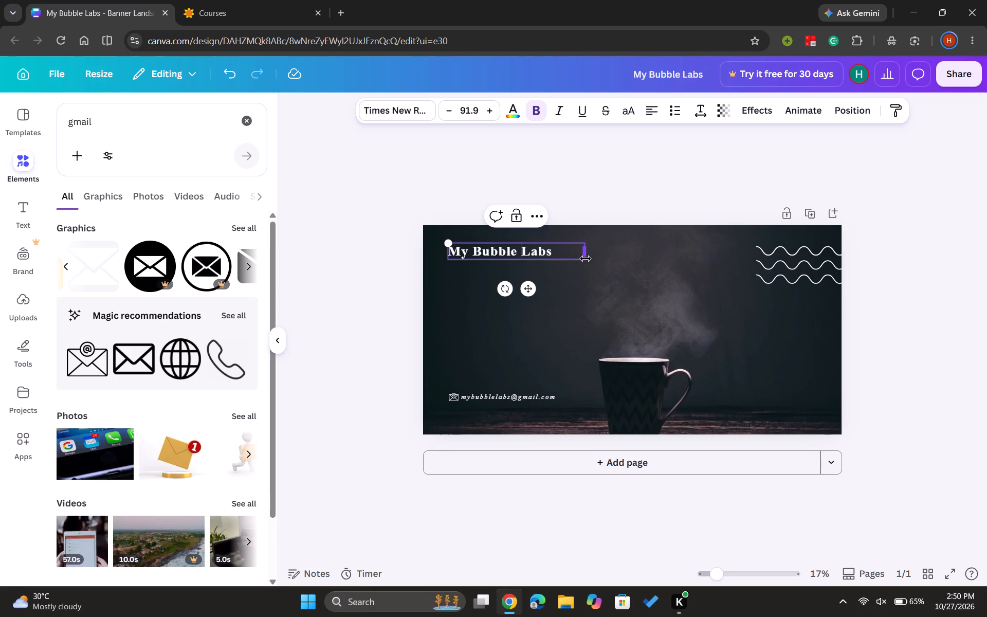
Move the white wavy-line graphic from the banner's upper-right edge to just beneath the "My Bubble Labs" heading, roughly aligned with its left edge.
click(542, 257)
click(552, 251)
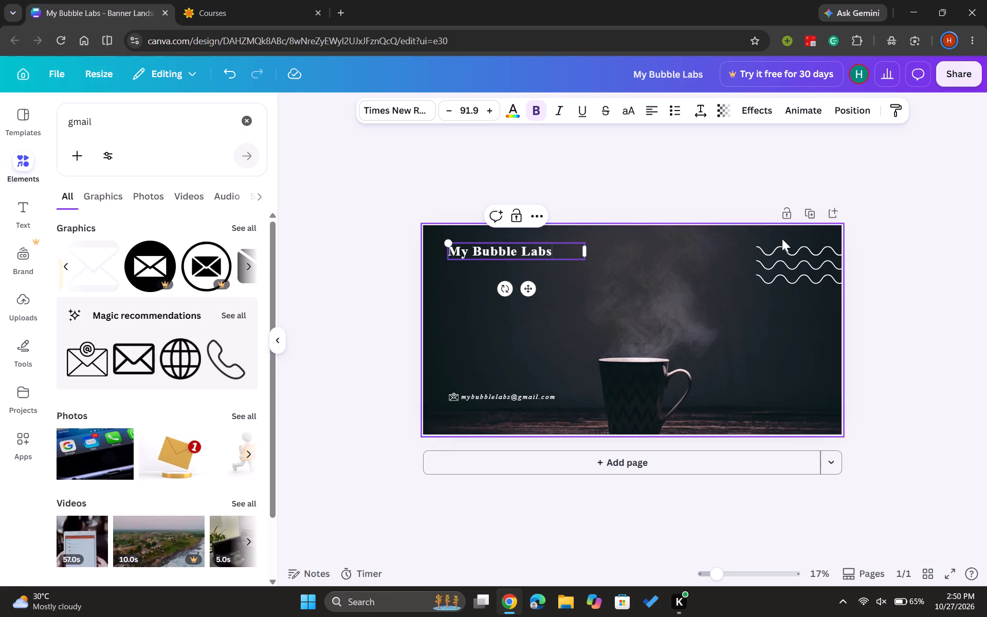
drag(807, 271, 495, 303)
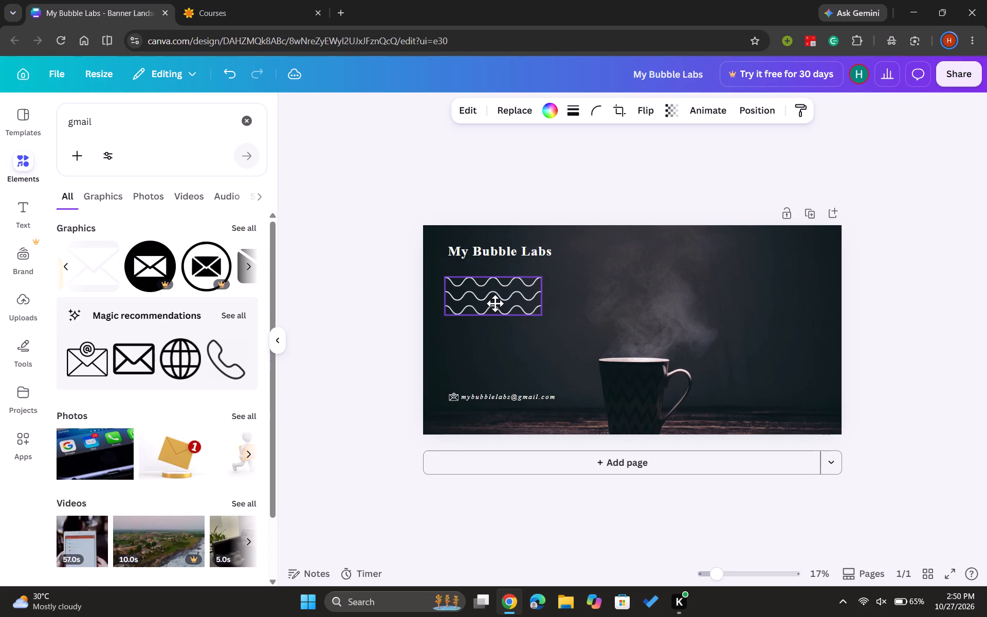
drag(495, 303, 500, 289)
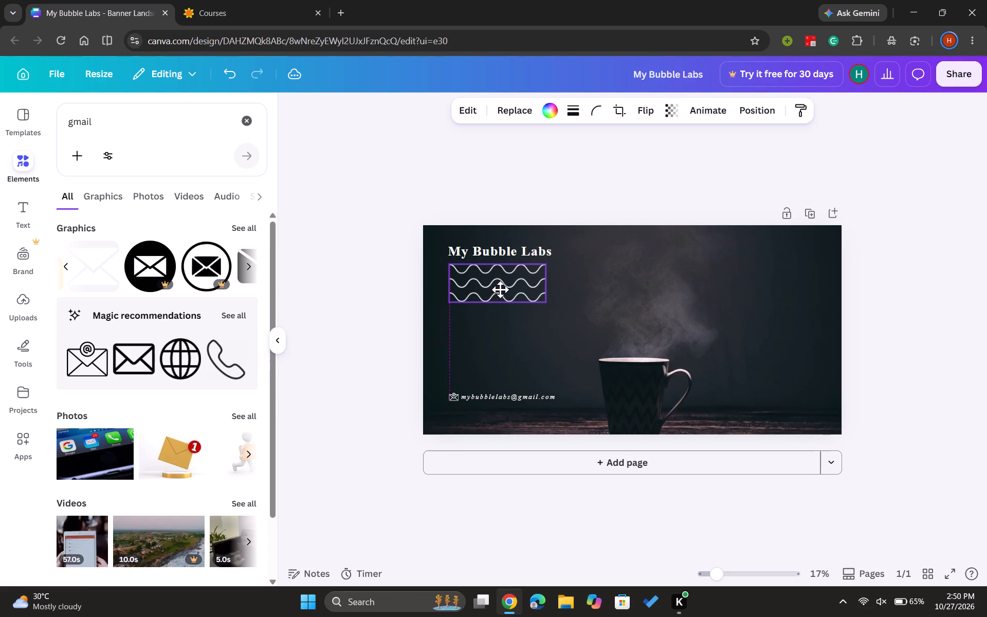
drag(500, 289, 493, 291)
click(659, 301)
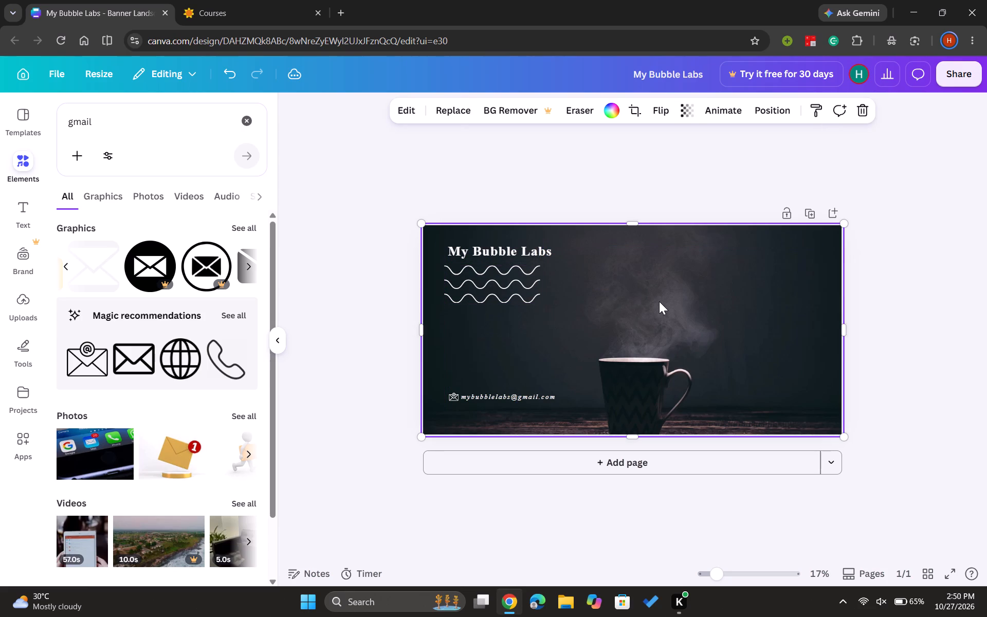
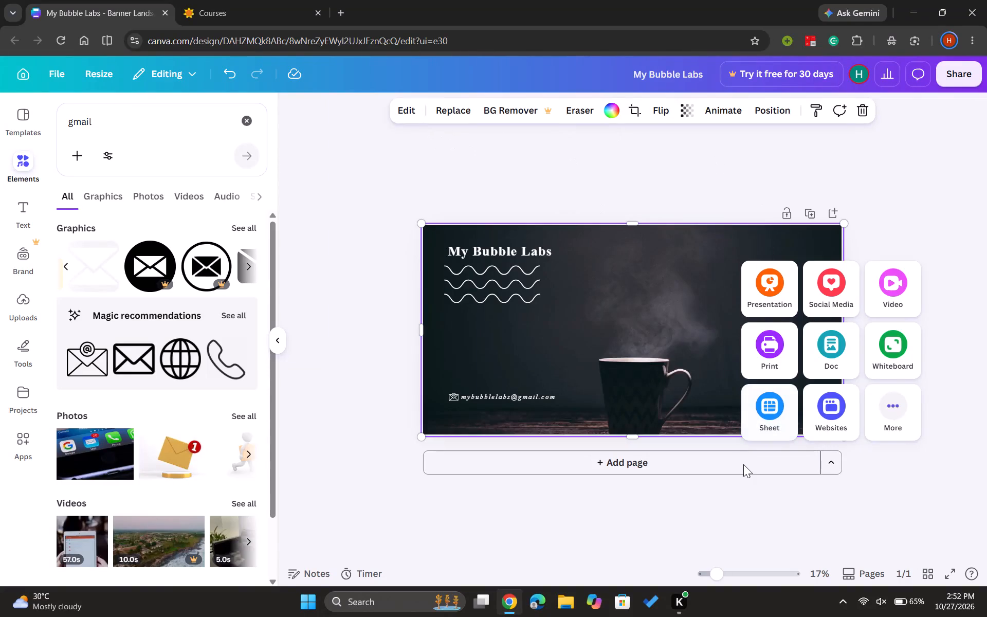
Switch to Loggy3, start a new recording session, and view the October 27 sessions before returning to the banner design.
click(368, 608)
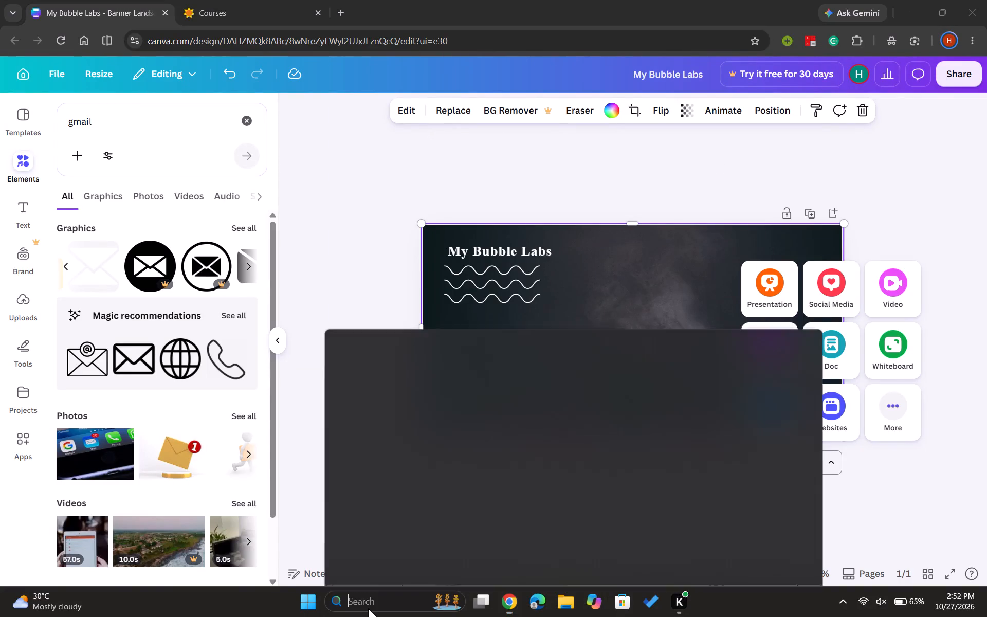
text(loggy)
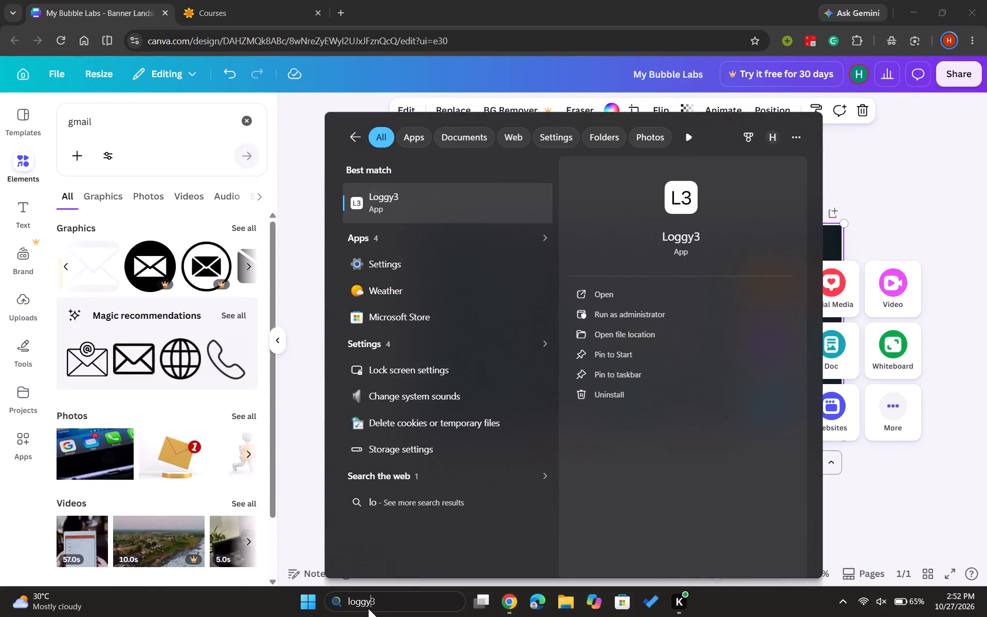
key(Return)
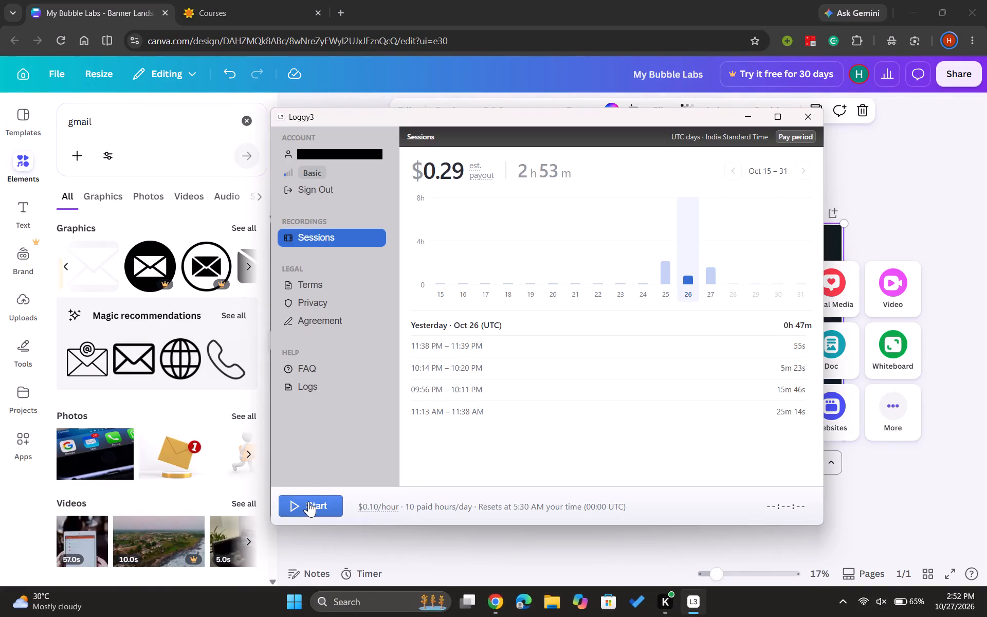
click(308, 501)
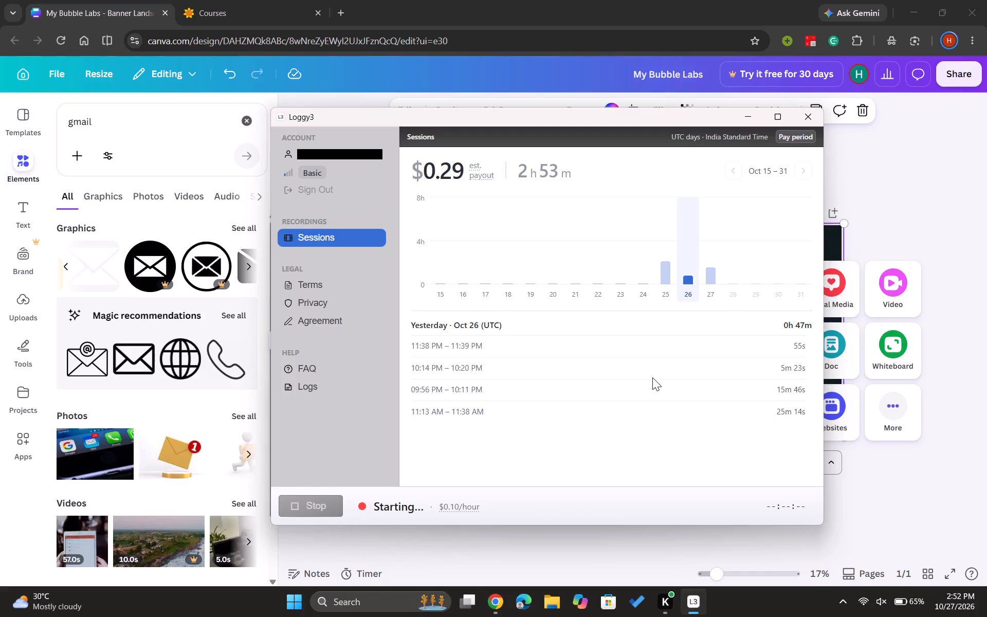
click(712, 275)
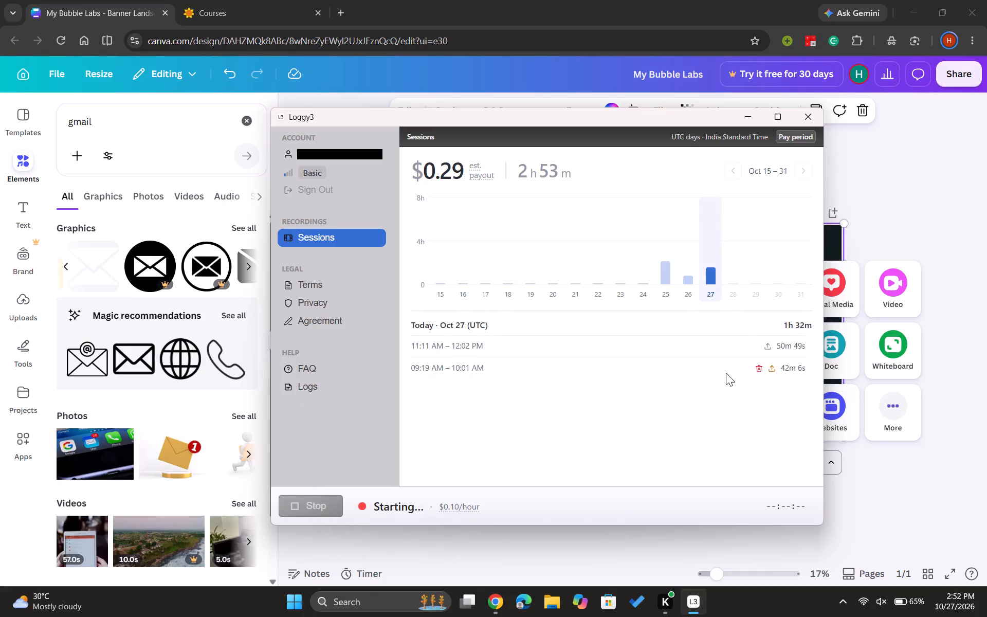
click(919, 498)
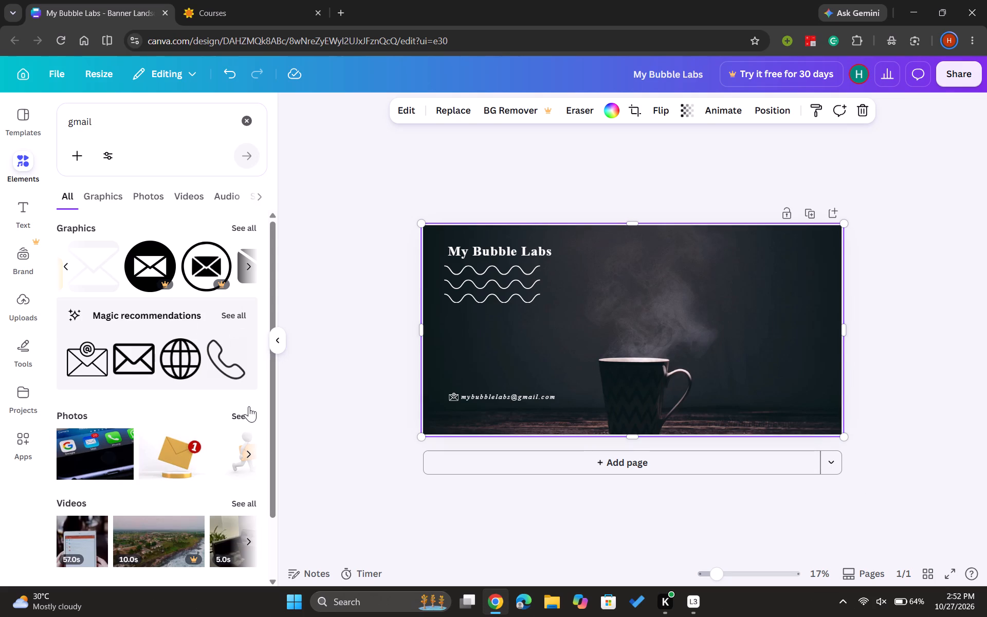
Search the design templates for "banner linkedin", replacing the previous "black background" search.
scroll(249, 406, down, 7)
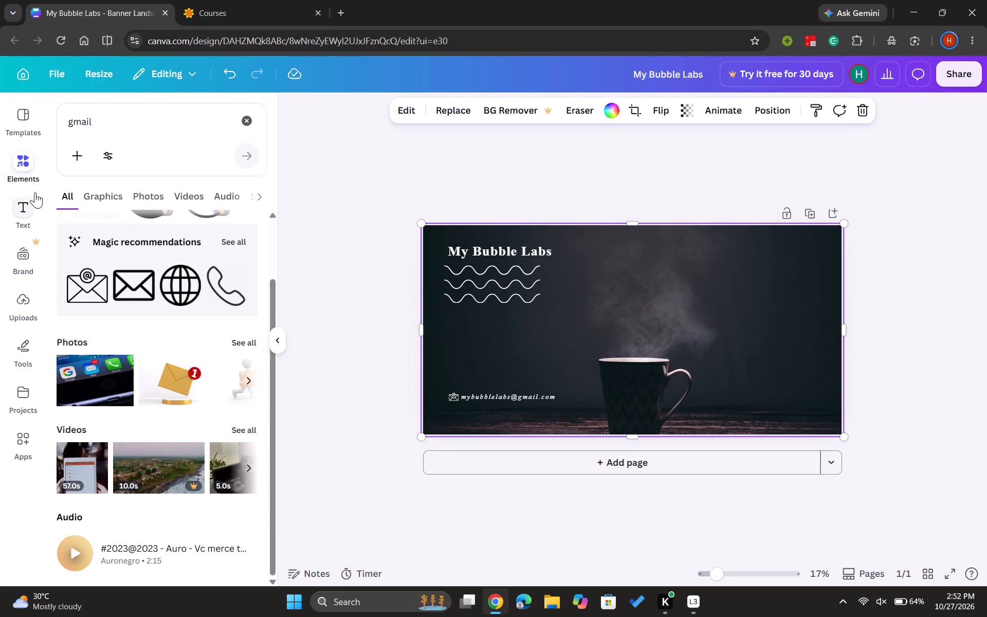
click(26, 165)
click(19, 105)
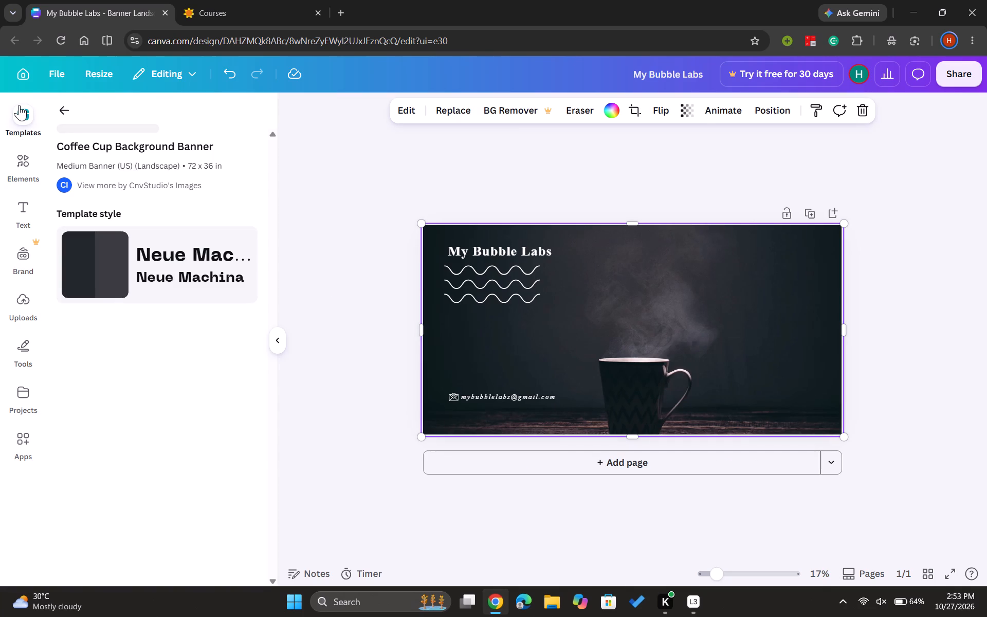
click(65, 109)
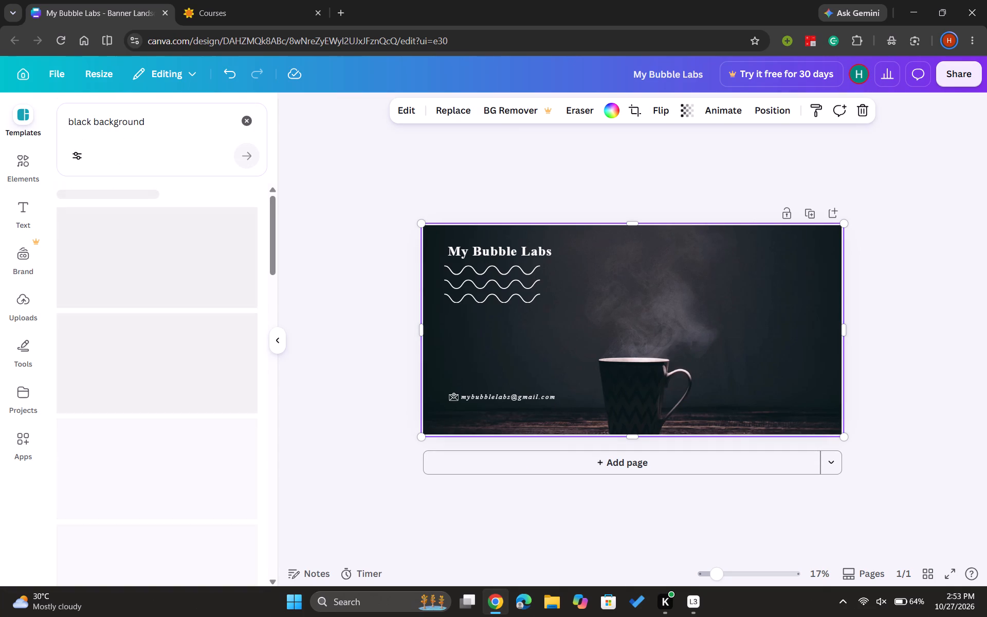
drag(173, 126, 32, 113)
text(banne)
text(r)
key(space)
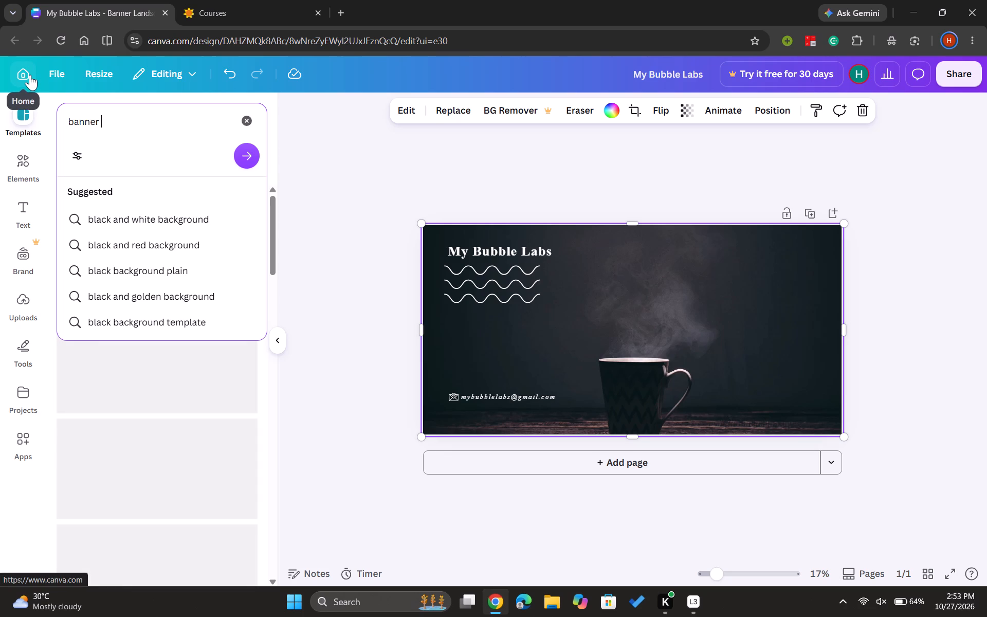
text(likedin])
key(BackSpace)
key(BackSpace)
key(BackSpace)
key(BackSpace)
key(BackSpace)
key(BackSpace)
key(BackSpace)
text(inkedin)
key(Return)
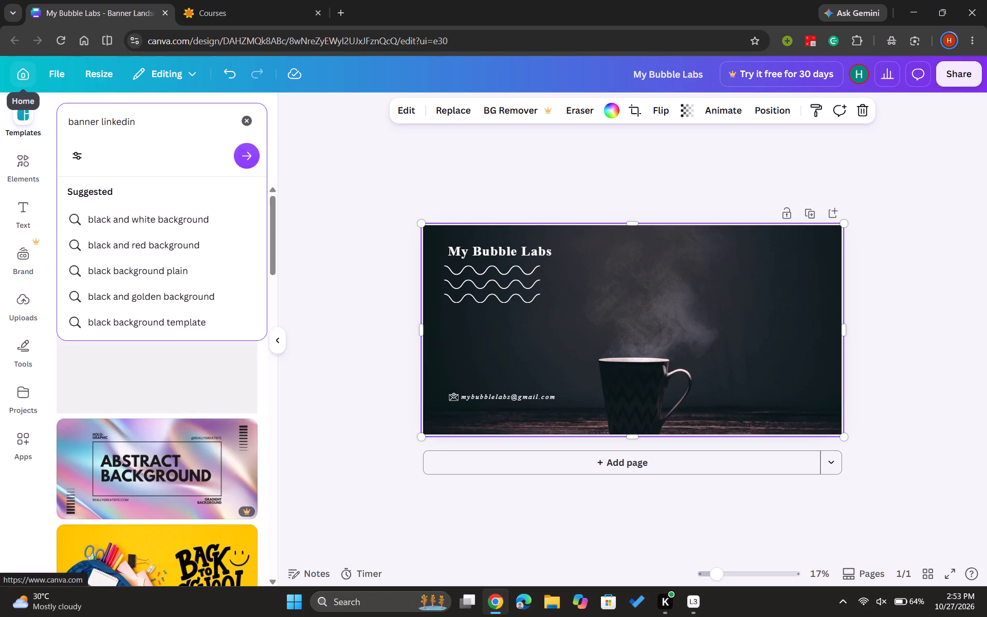
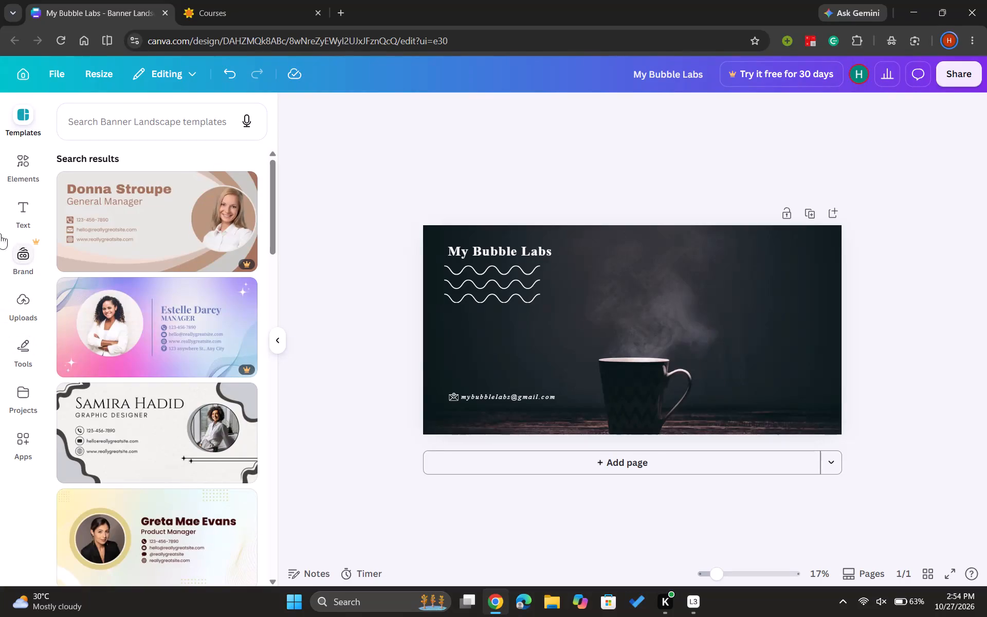
Switch from the banner templates to the elements library.
click(37, 140)
click(22, 185)
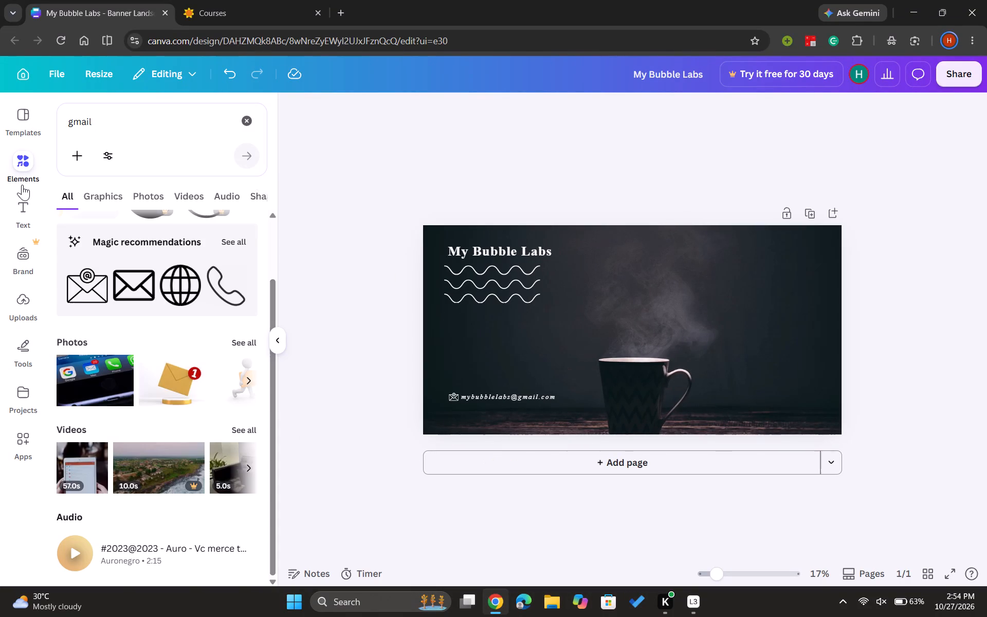
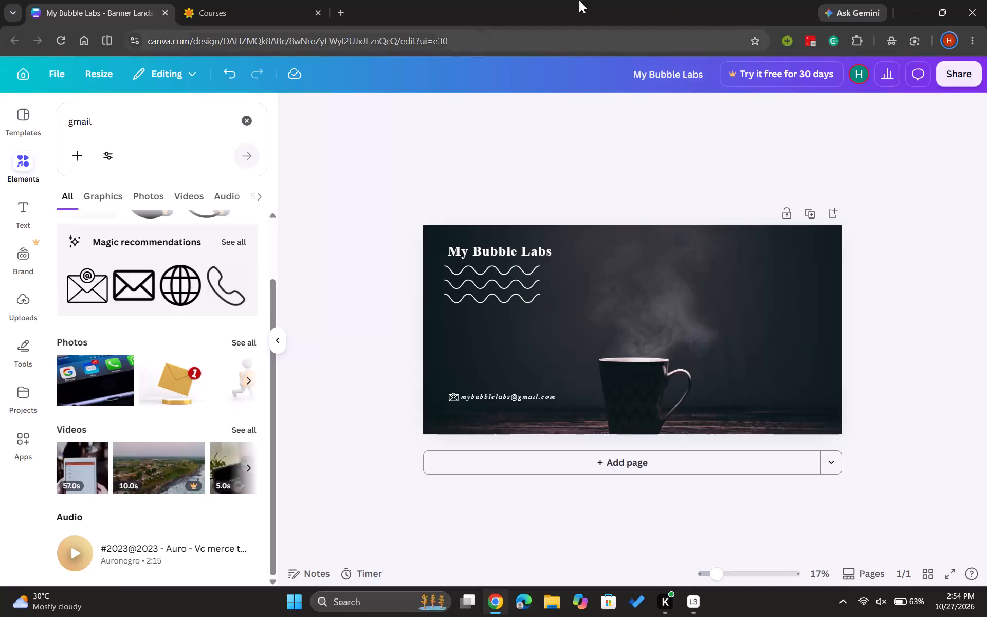
Switch to the CodeTantra Courses page and close the My Bubble Labs banner design page in the browser.
click(219, 0)
click(166, 11)
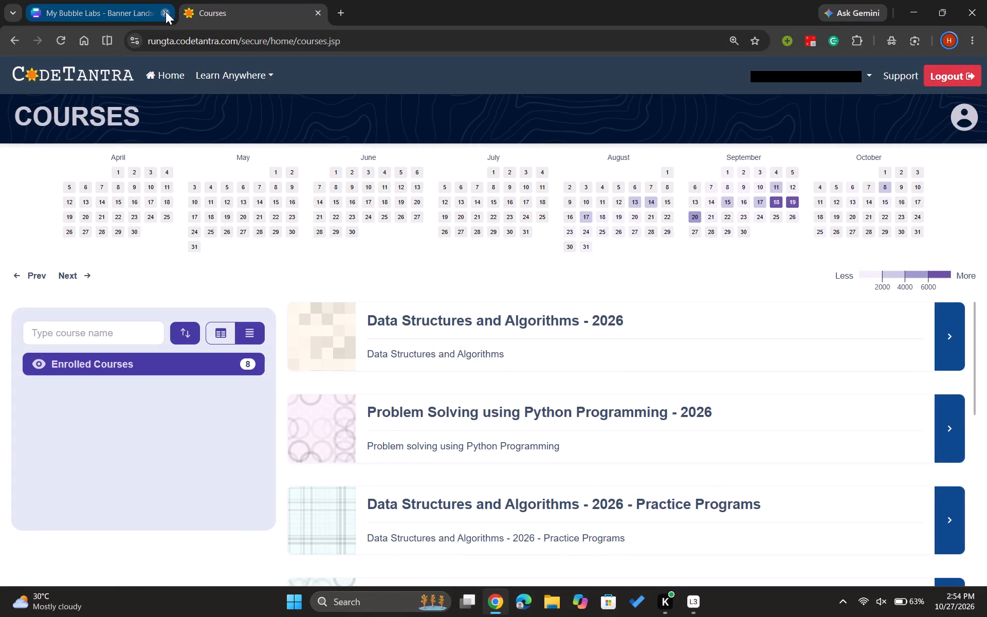